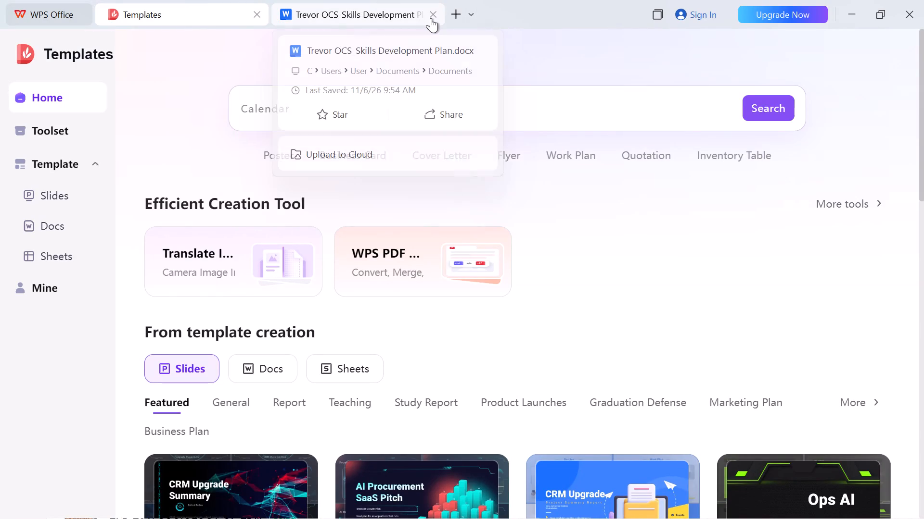
Close the Skills Development Plan document and return to the template library.
left_click(431, 18)
left_click(227, 8)
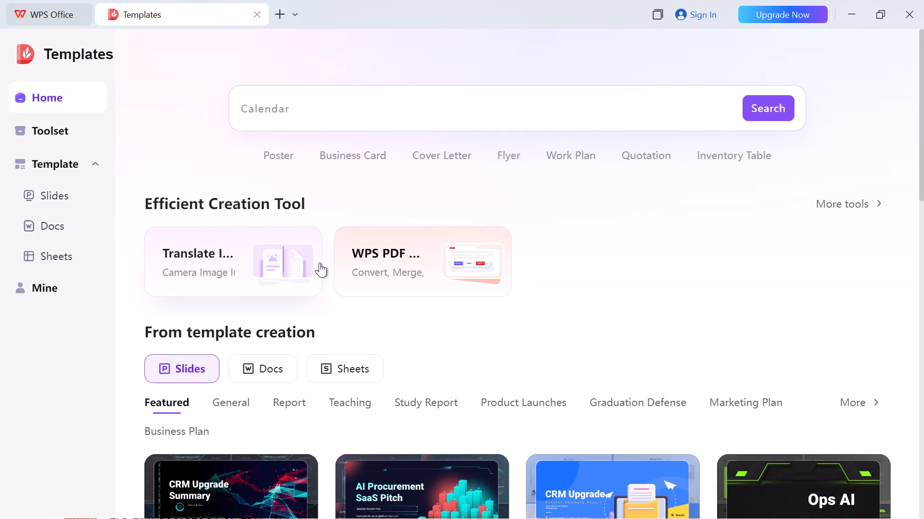
Browse the featured Slides templates in the template library.
scroll(320, 265, "down", 4)
scroll(335, 350, "up", 5)
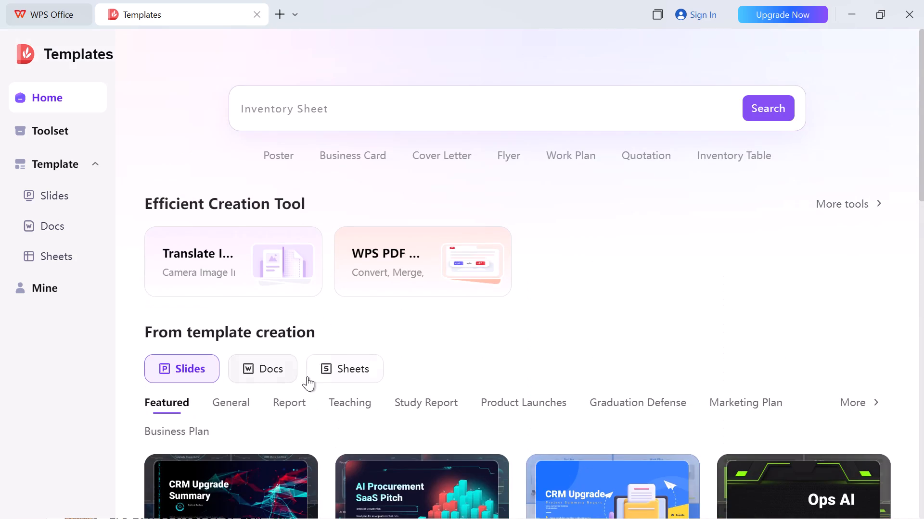
scroll(330, 383, "down", 6)
scroll(315, 315, "up", 2)
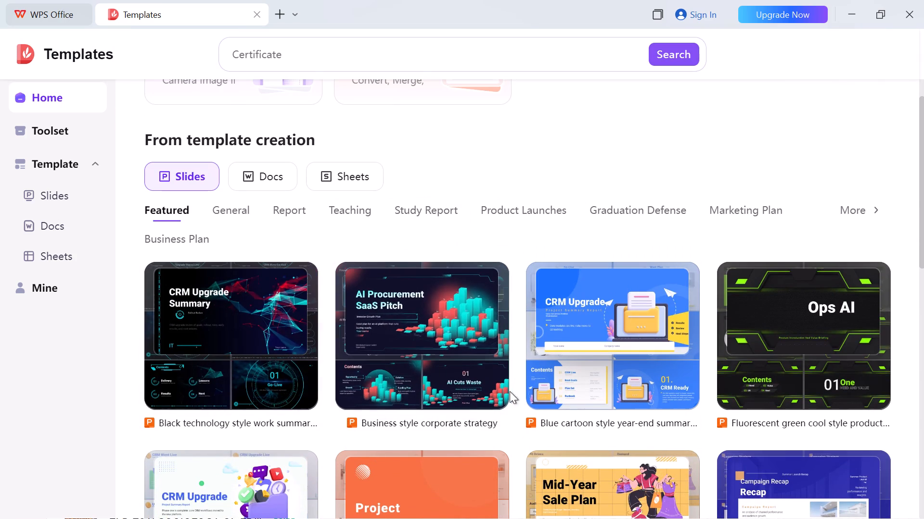
scroll(451, 351, "down", 3)
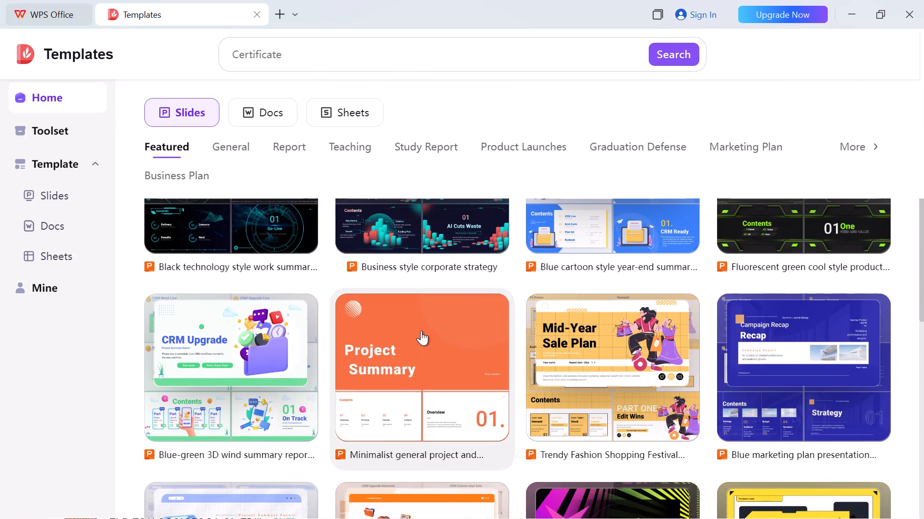
scroll(421, 331, "down", 8)
scroll(385, 308, "up", 1)
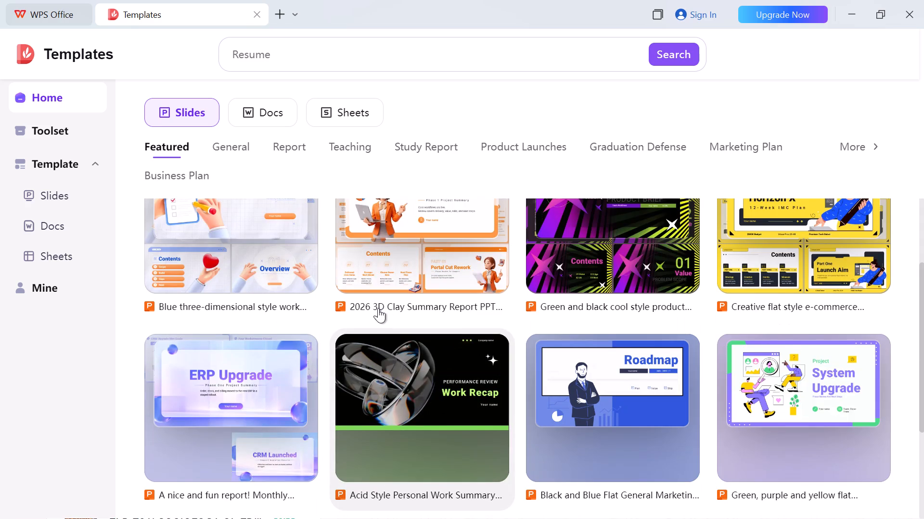
scroll(378, 308, "up", 5)
scroll(60, 202, "up", 4)
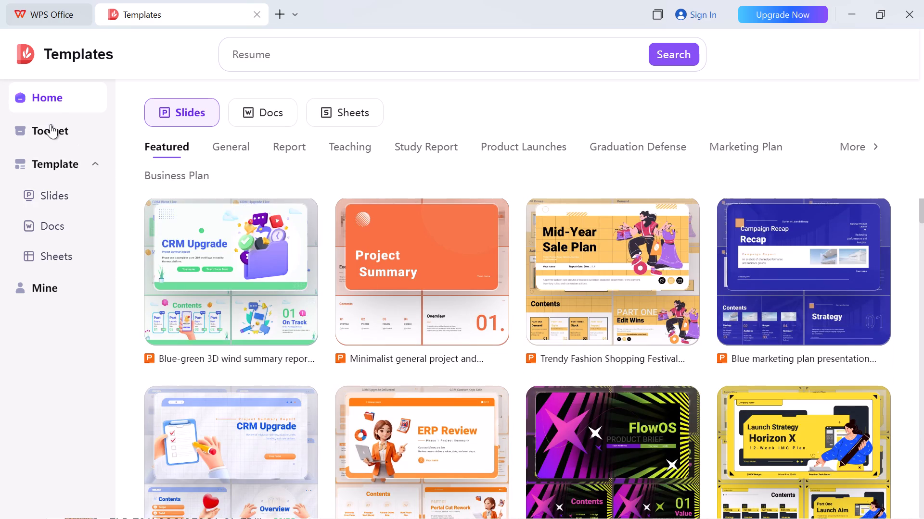
Show the Docs templates on the template library's home page and browse the featured ones.
left_click_drag(250, 111, 255, 111)
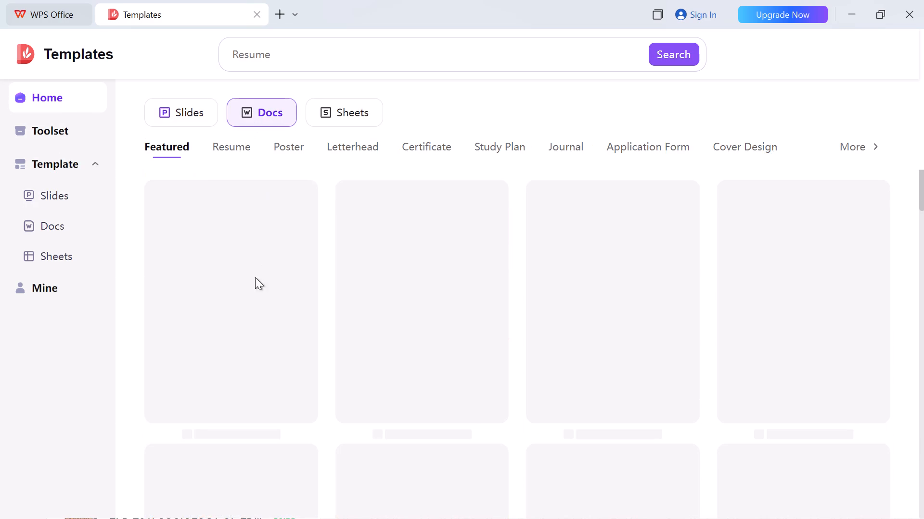
left_click(53, 96)
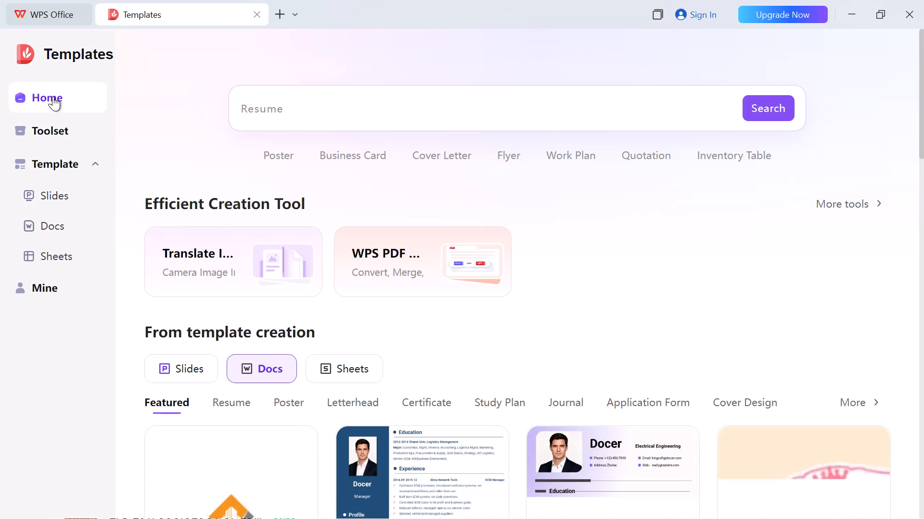
left_click(53, 96)
scroll(389, 421, "down", 3)
scroll(319, 293, "down", 2)
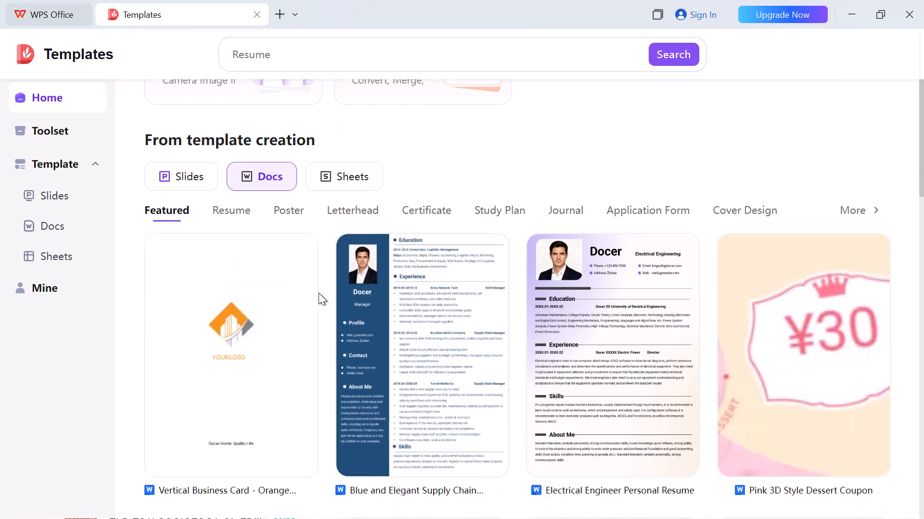
scroll(319, 293, "down", 3)
scroll(182, 296, "up", 6)
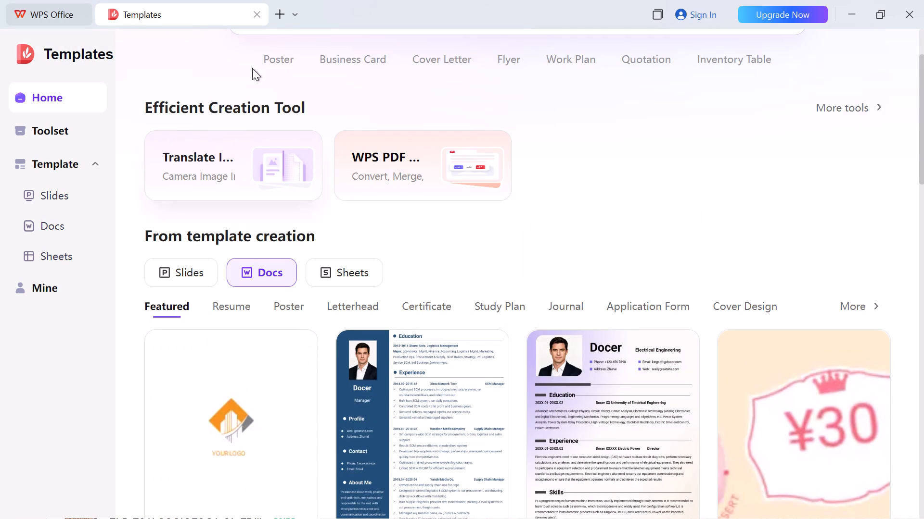
Open the OCS_Job Shadowing_Volunteer document from the recent files.
left_click(33, 0)
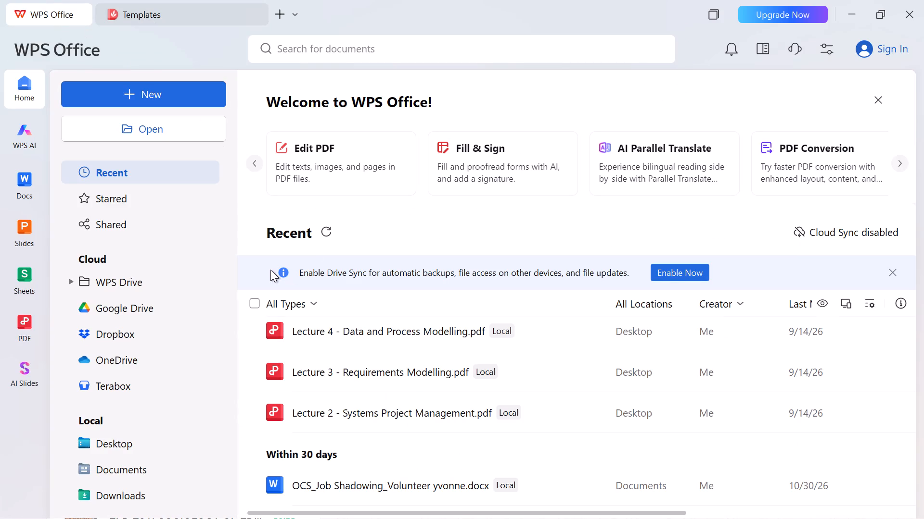
scroll(270, 270, "down", 1)
scroll(348, 363, "down", 3)
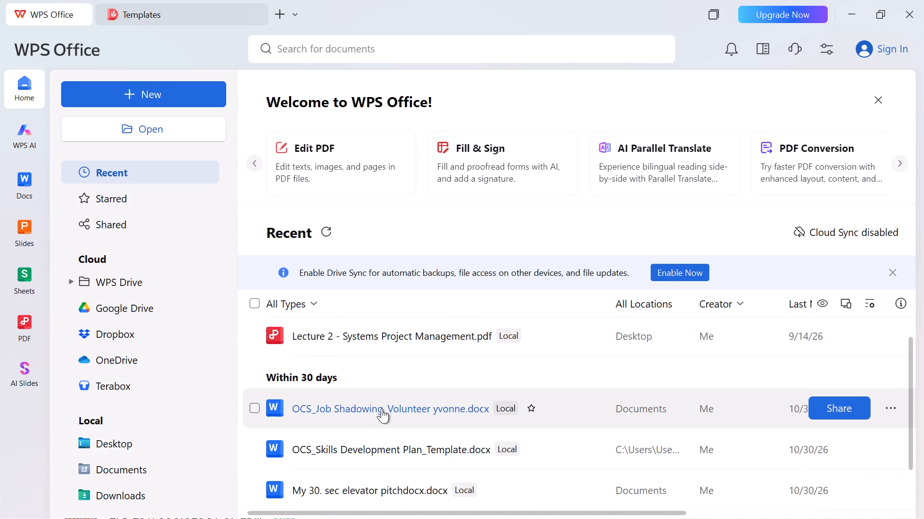
left_click(382, 408)
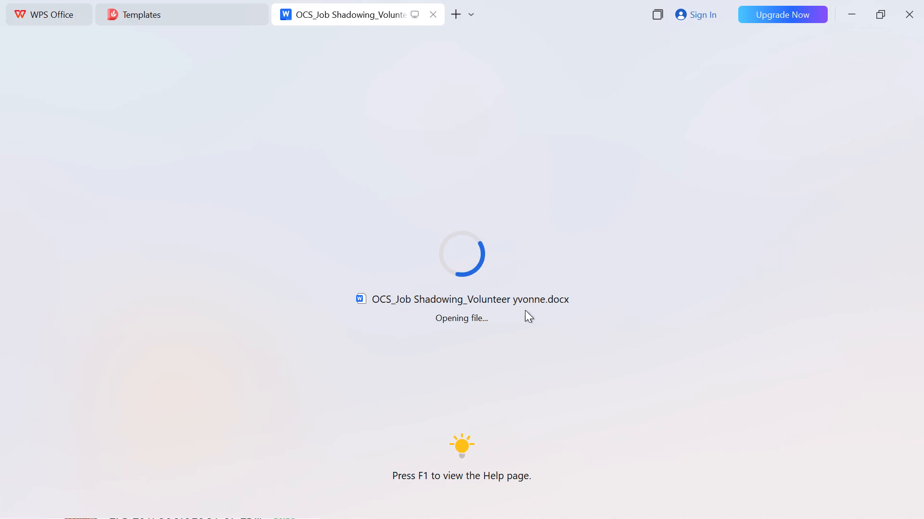
Close the template library, leaving the job shadowing document open.
left_click_drag(159, 0, 169, 0)
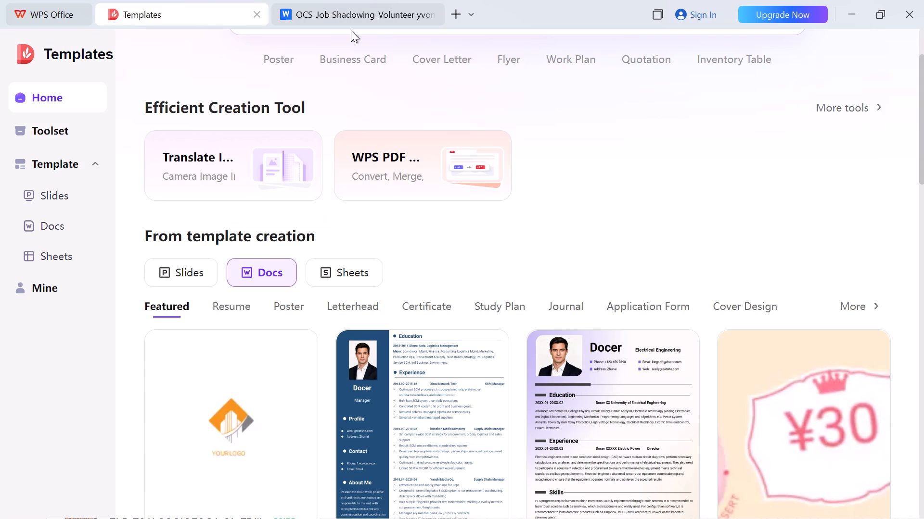
left_click(258, 10)
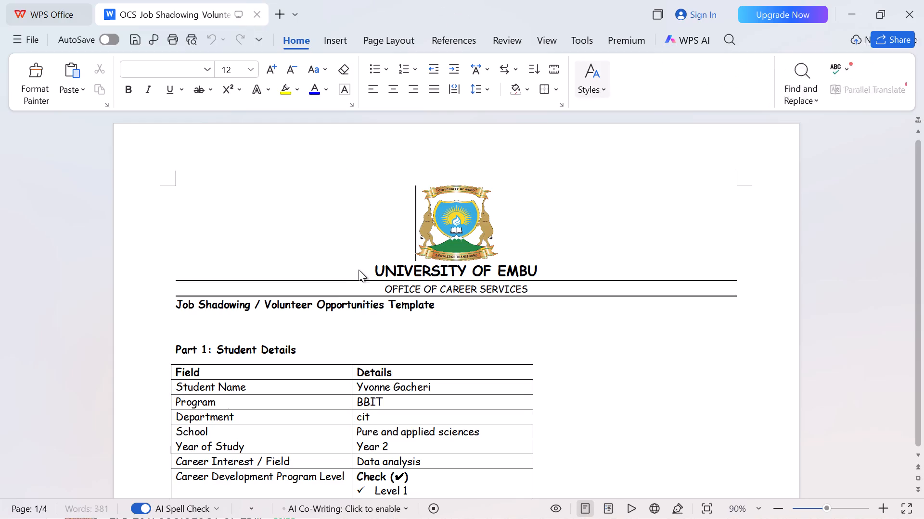
Look through the student details and the table of job shadowing organizations in the document.
scroll(366, 312, "down", 2)
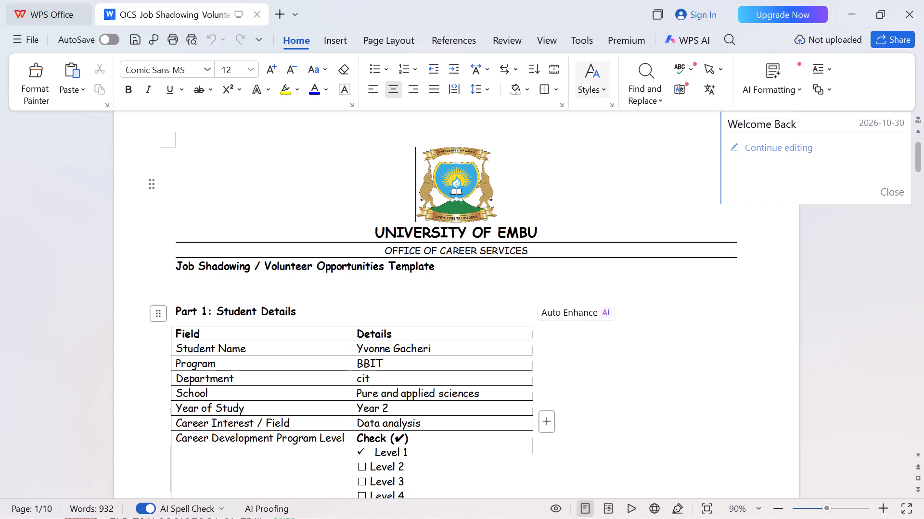
scroll(432, 391, "down", 5)
scroll(419, 351, "down", 6)
scroll(454, 371, "down", 7)
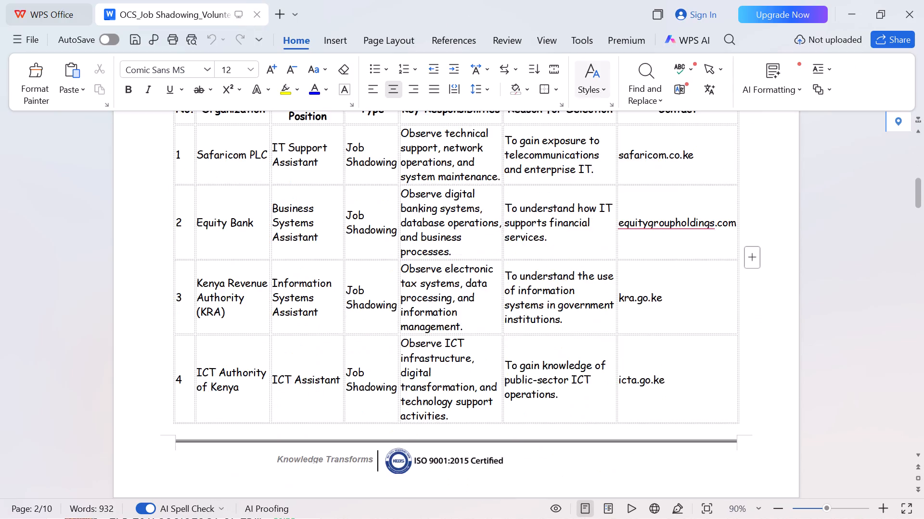
scroll(477, 351, "down", 7)
scroll(349, 310, "down", 8)
scroll(331, 310, "down", 20)
scroll(331, 310, "down", 1)
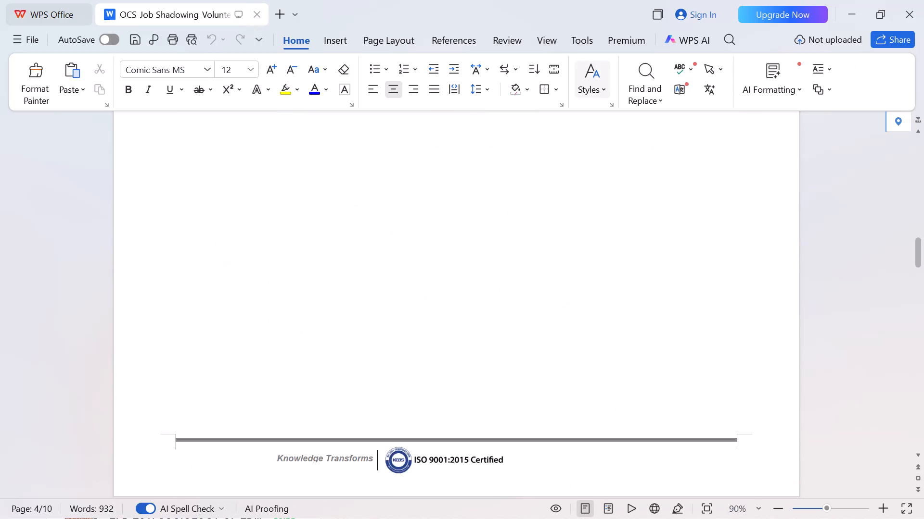
scroll(359, 348, "down", 13)
Read the Part 3 sample application letter through its closing and the CV heading that follows.
scroll(384, 363, "up", 2)
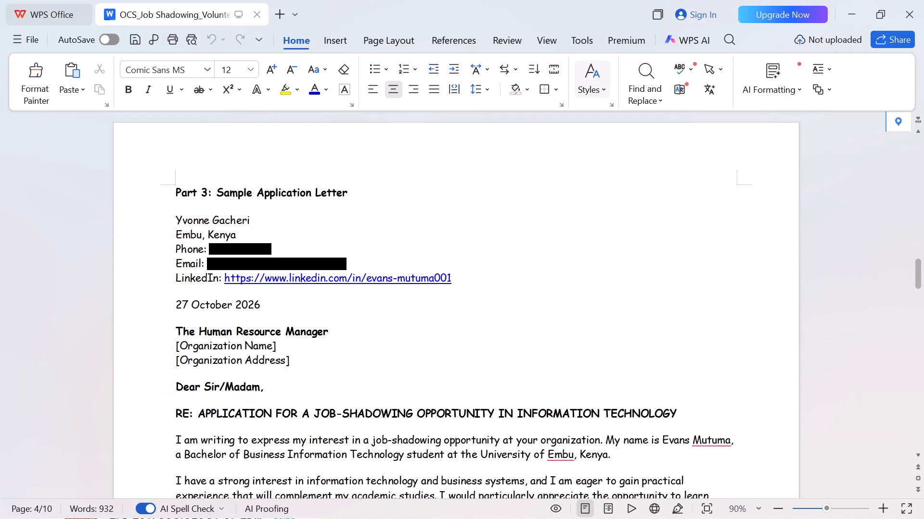
scroll(321, 315, "down", 1)
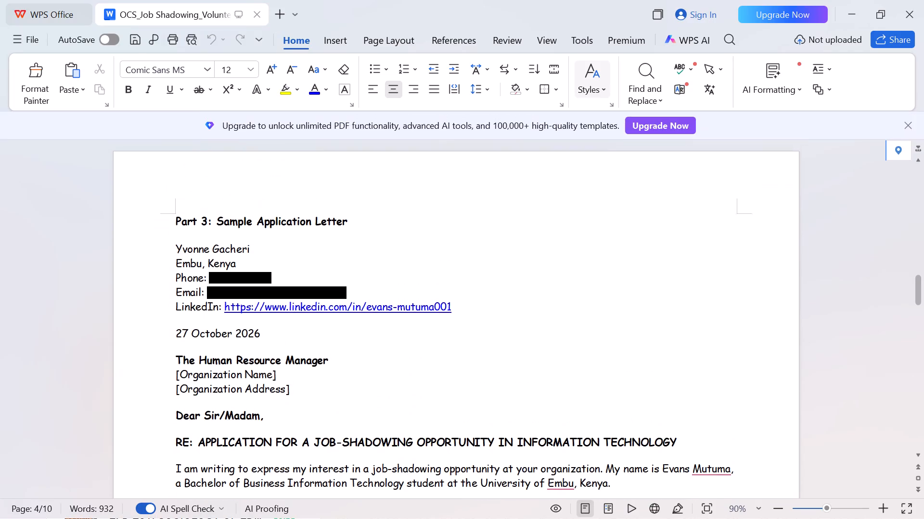
scroll(321, 315, "down", 2)
scroll(391, 292, "up", 2)
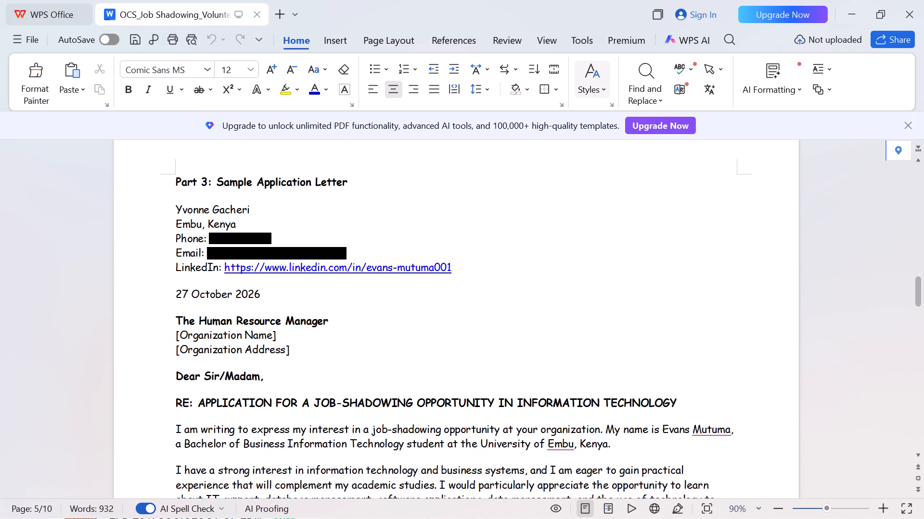
scroll(331, 247, "down", 3)
scroll(535, 315, "down", 5)
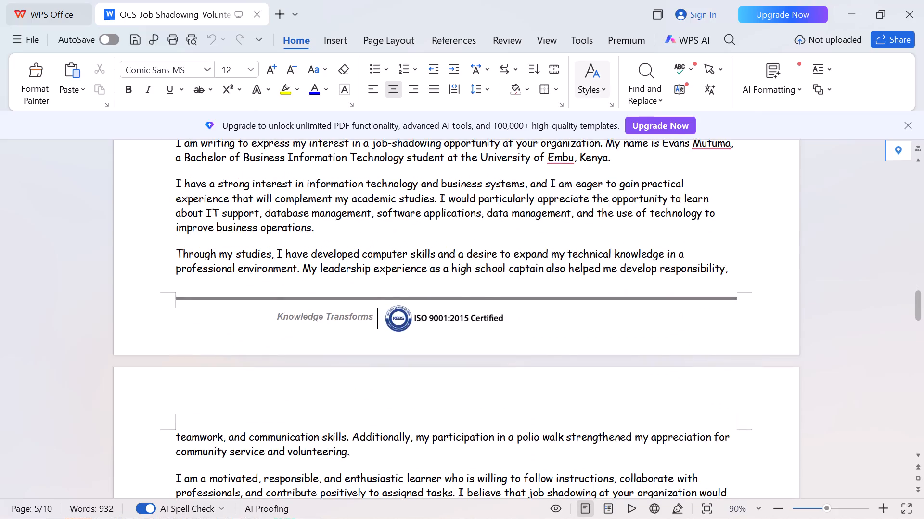
scroll(386, 257, "down", 13)
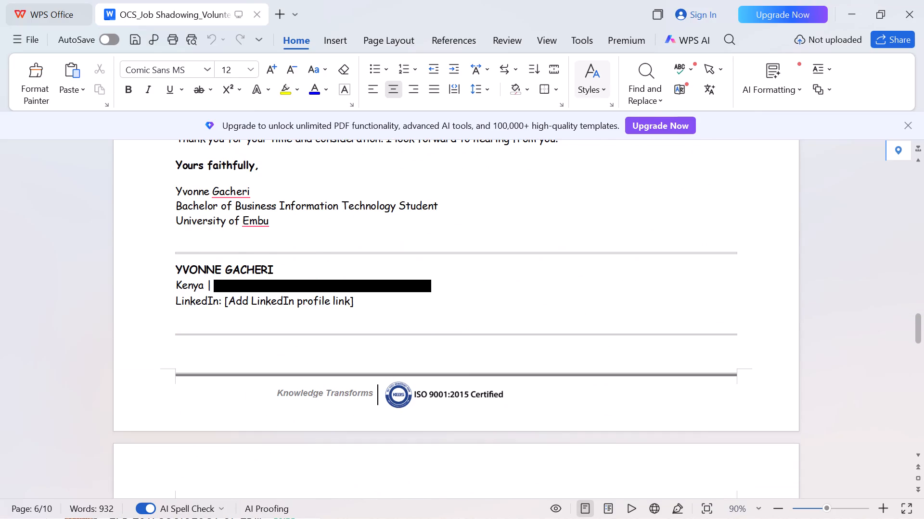
scroll(230, 219, "down", 1)
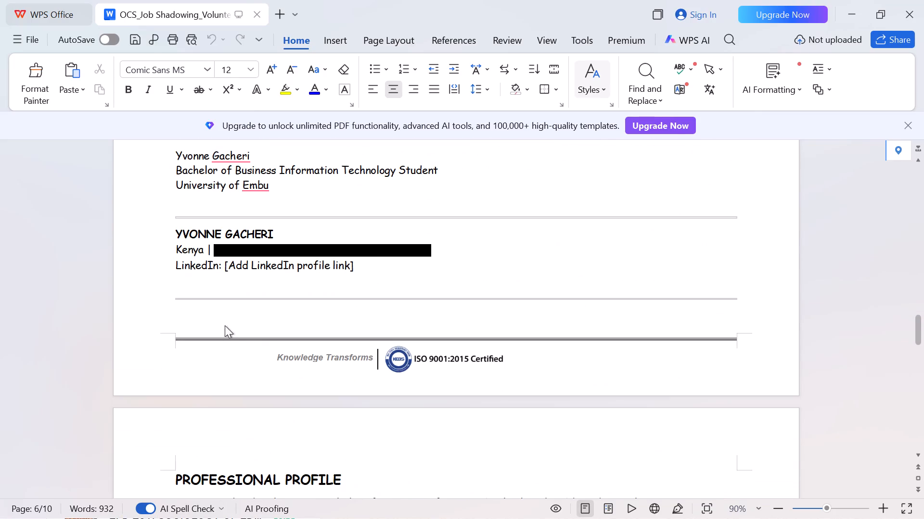
Examine the CV's professional profile and education sections, rechecking the contact block before them.
scroll(353, 283, "down", 2)
scroll(293, 277, "down", 3)
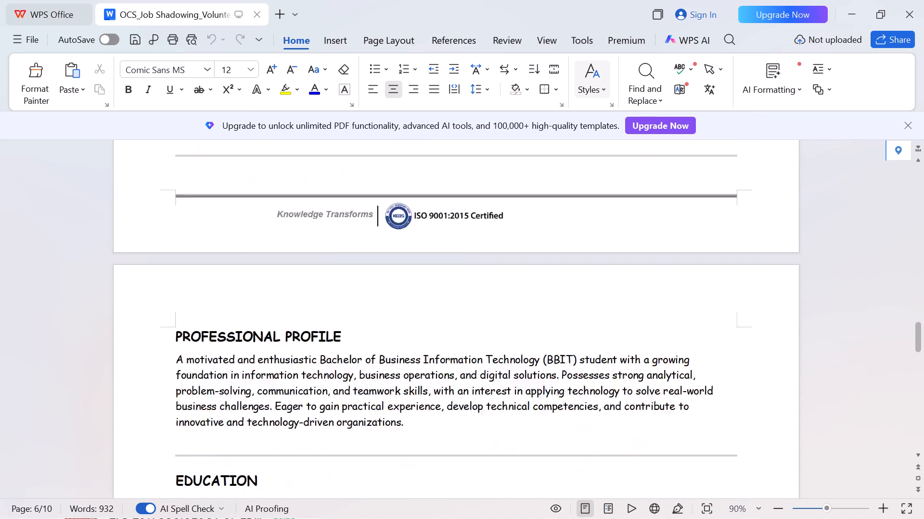
scroll(293, 282, "down", 3)
scroll(306, 237, "down", 6)
scroll(270, 328, "up", 2)
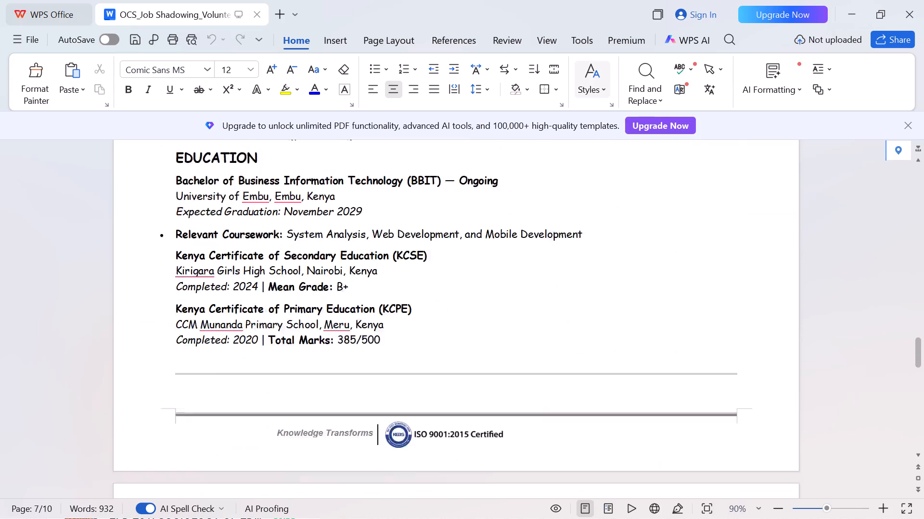
scroll(270, 328, "up", 14)
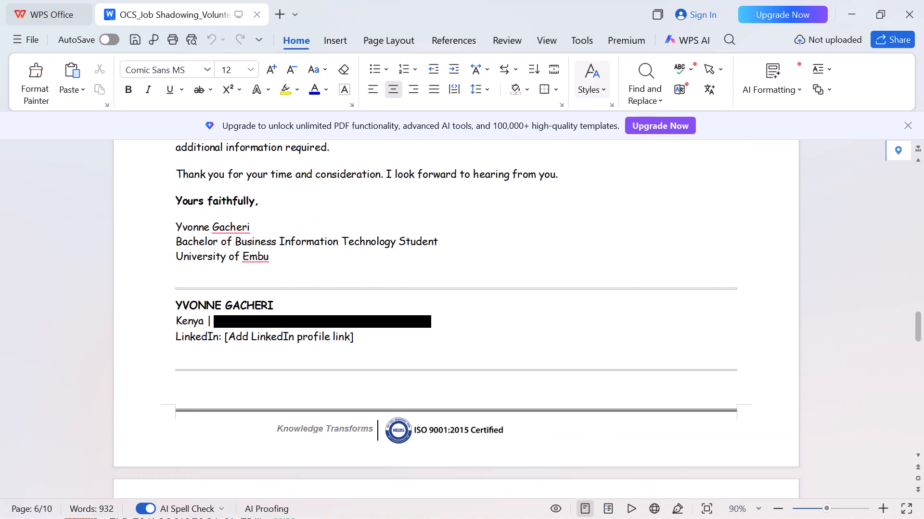
Examine the remaining CV sections, including work experience and references, through the document's last page.
scroll(282, 295, "down", 20)
scroll(282, 295, "down", 3)
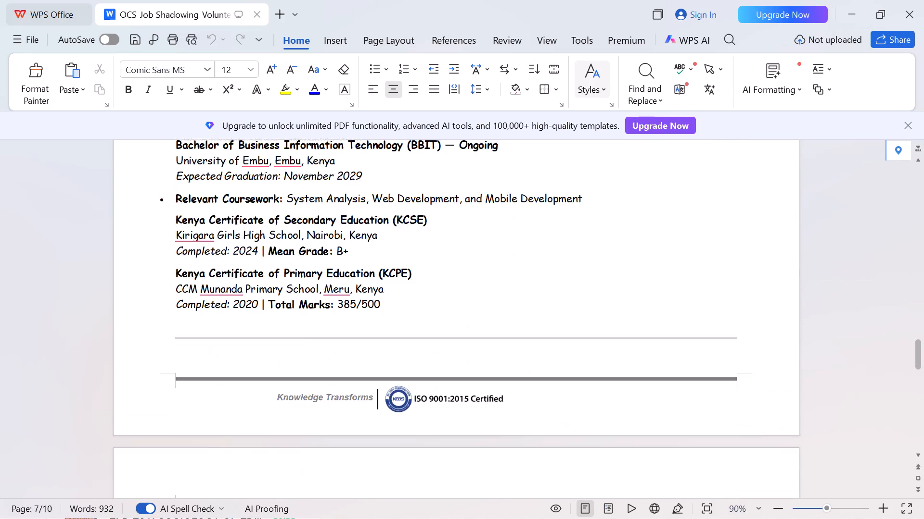
scroll(348, 242, "down", 9)
scroll(228, 254, "down", 14)
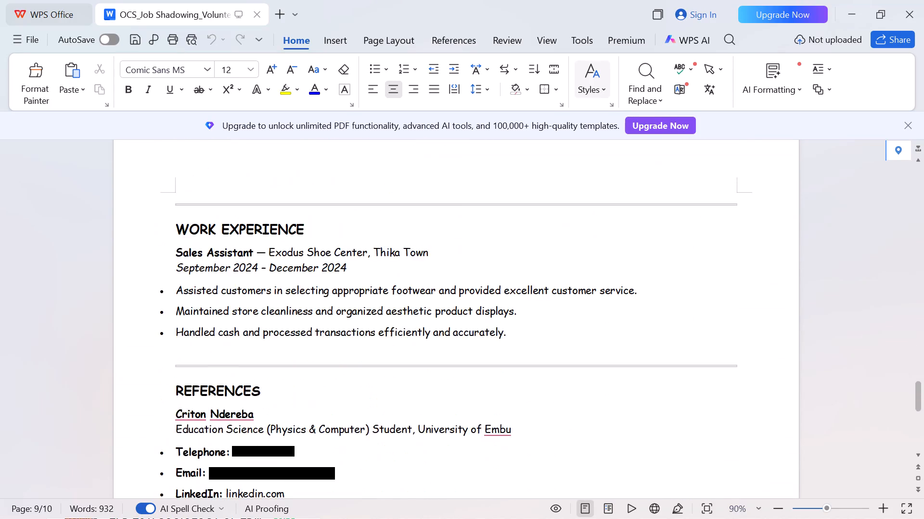
scroll(288, 262, "down", 15)
scroll(308, 267, "up", 7)
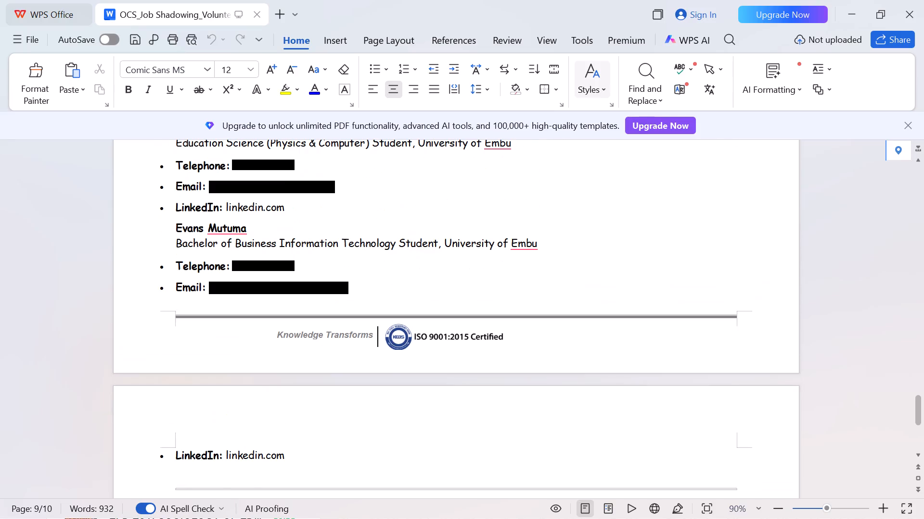
scroll(308, 267, "up", 6)
scroll(310, 267, "down", 12)
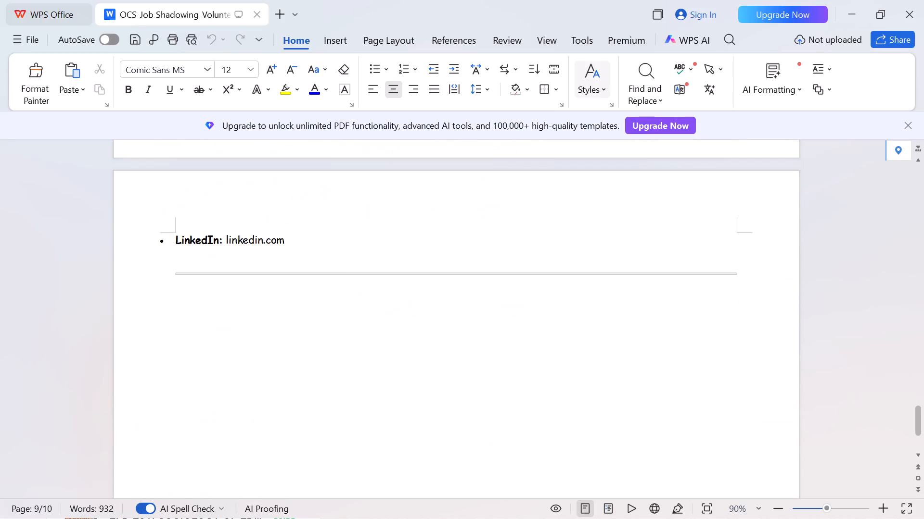
Recheck the CV, sample application letter and organizations table, working back to the student details on the first page.
scroll(323, 270, "up", 7)
scroll(293, 274, "up", 20)
scroll(293, 274, "up", 4)
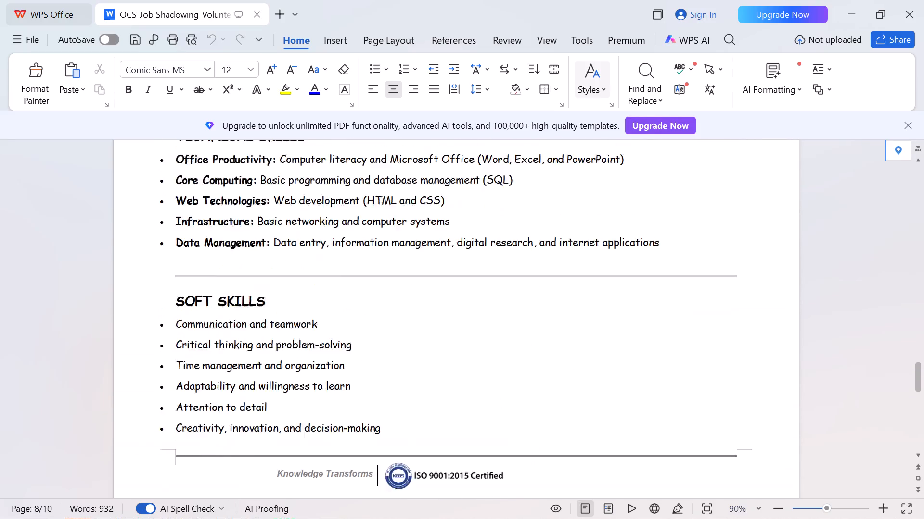
scroll(293, 274, "up", 15)
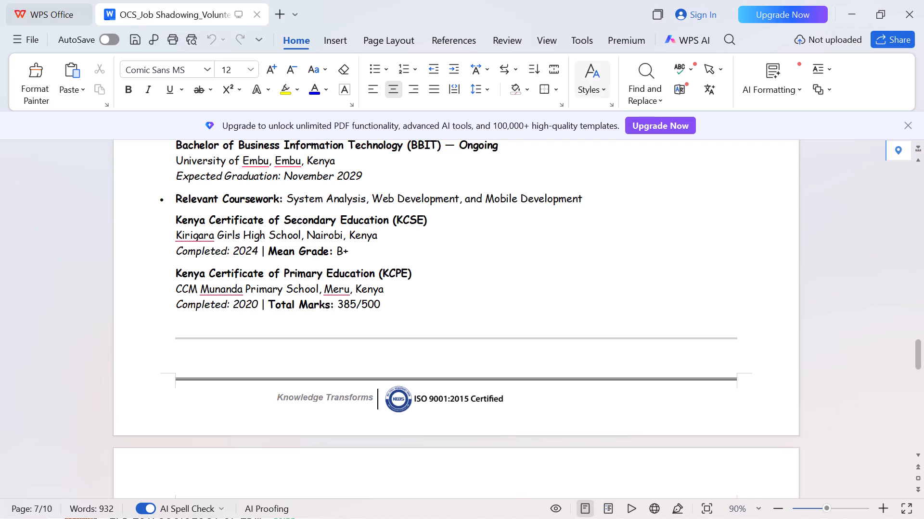
left_click_drag(914, 345, 917, 318)
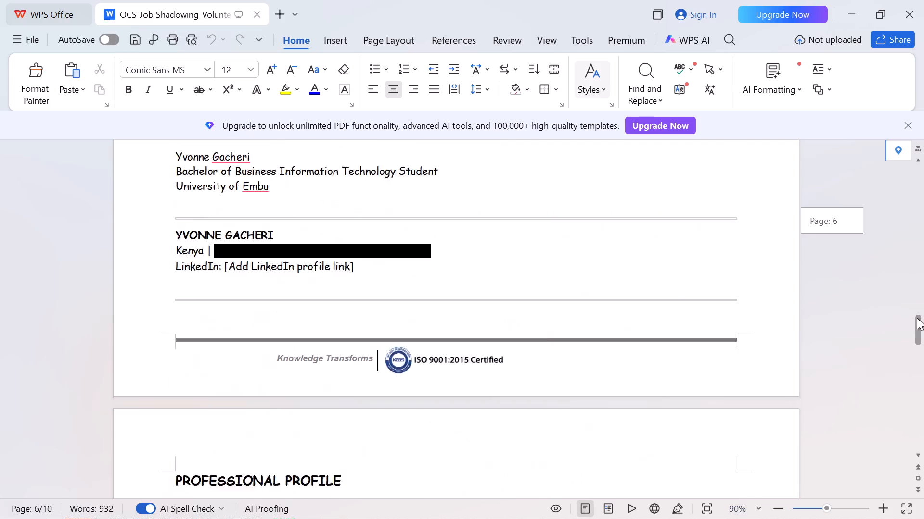
left_click_drag(917, 318, 917, 300)
double_click(917, 300)
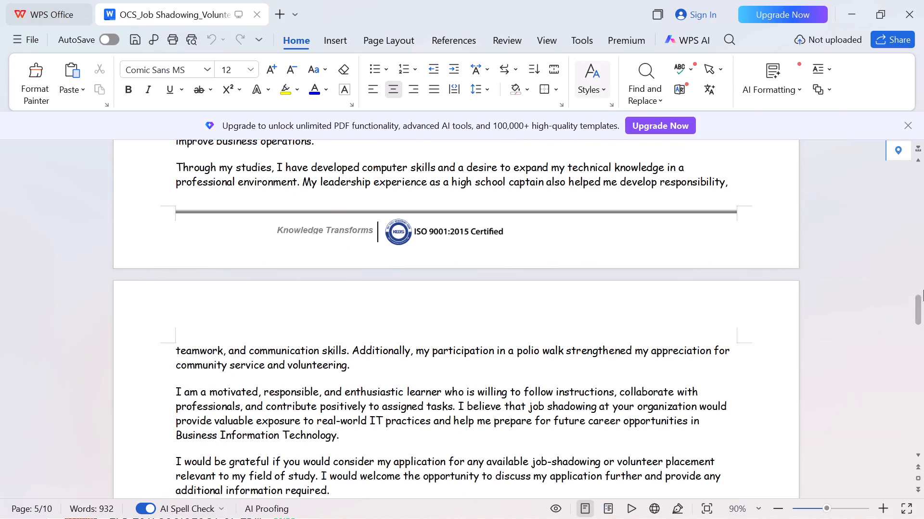
left_click_drag(919, 308, 919, 285)
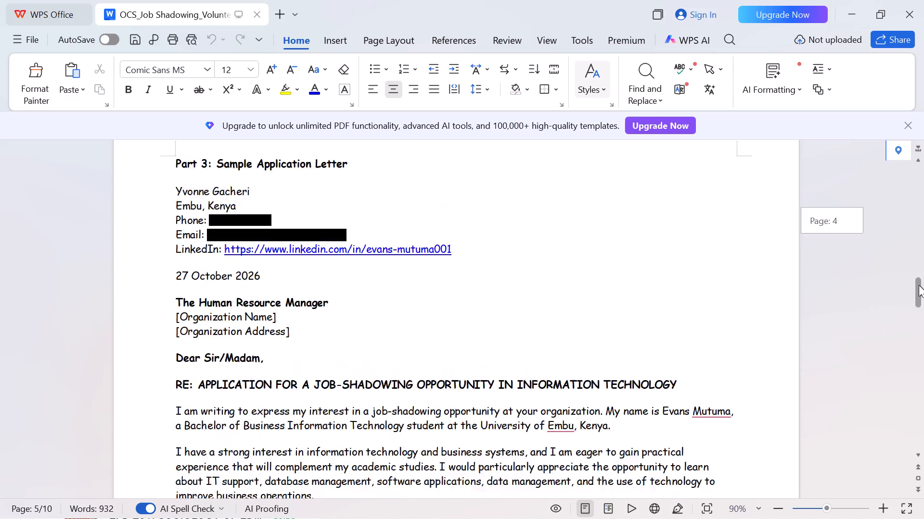
left_click_drag(919, 285, 919, 260)
left_click_drag(919, 260, 919, 204)
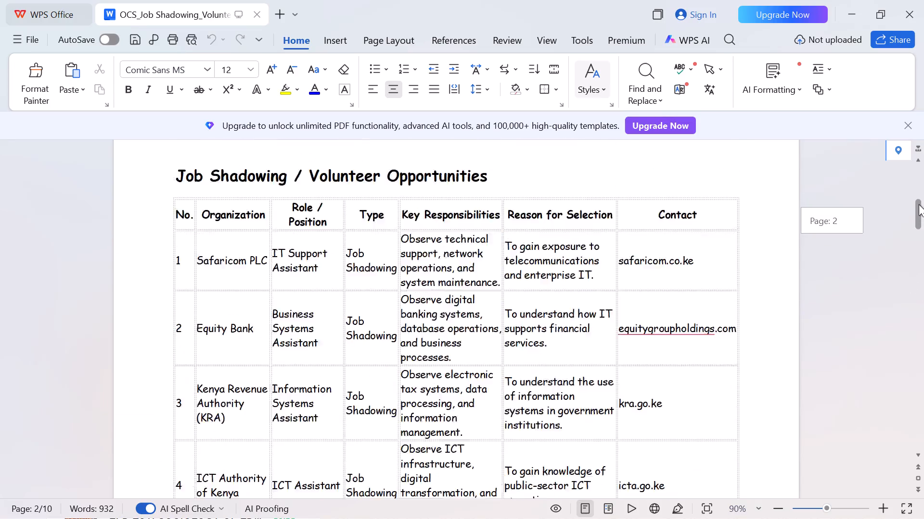
left_click_drag(919, 204, 919, 174)
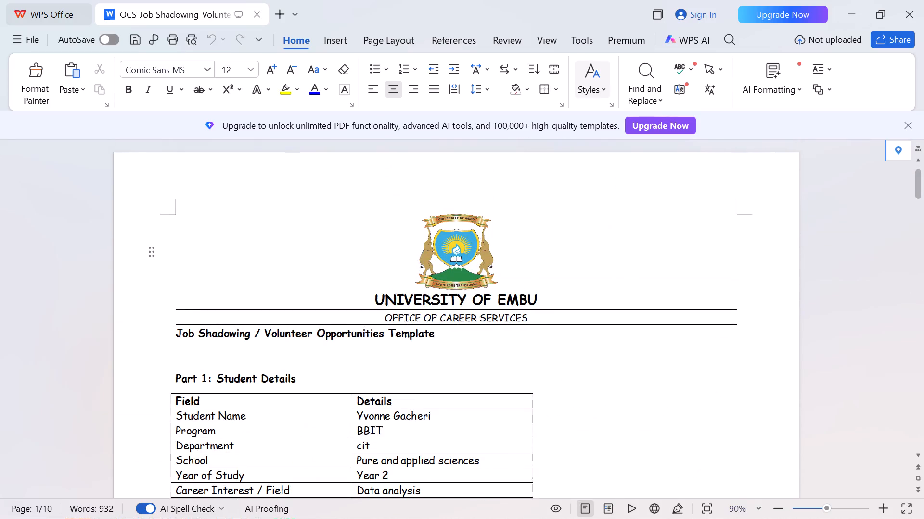
Replace the Student Name entry in the Part 1 details table with the new student's full name.
left_click(520, 416)
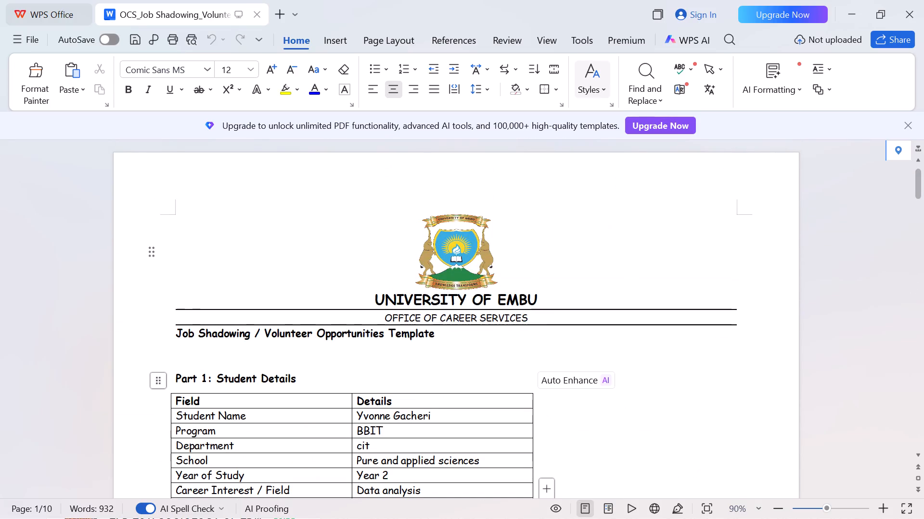
key("BackSpace")
key("BackSpace")
key("BackSpace")
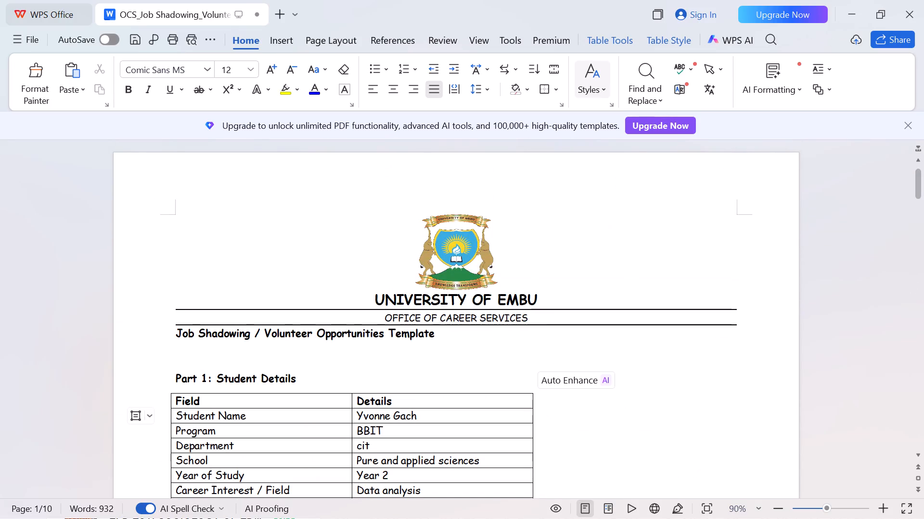
key("BackSpace")
key("BackSpace")
key("BackSpace")
key("BackSpace")
key("BackSpace")
key("BackSpace")
key("BackSpace")
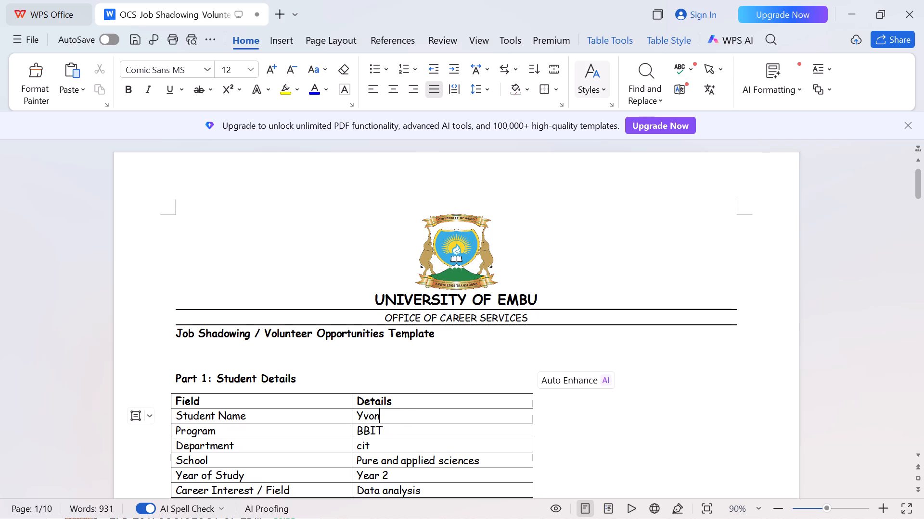
key("BackSpace")
key("BackSpace")
key("BackSpace")
key("BackSpace")
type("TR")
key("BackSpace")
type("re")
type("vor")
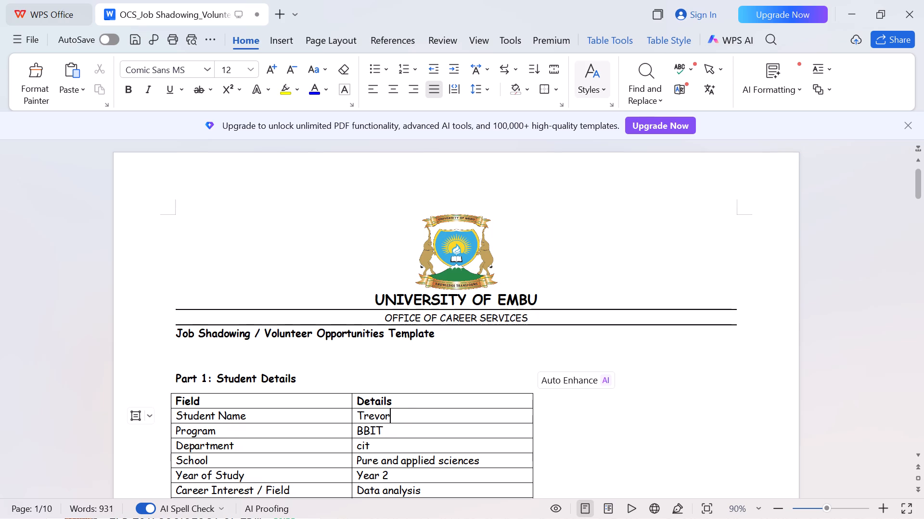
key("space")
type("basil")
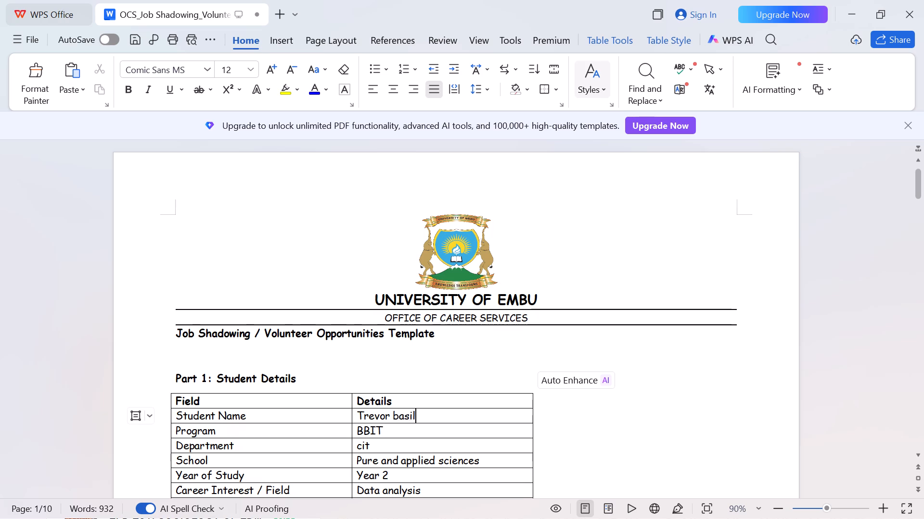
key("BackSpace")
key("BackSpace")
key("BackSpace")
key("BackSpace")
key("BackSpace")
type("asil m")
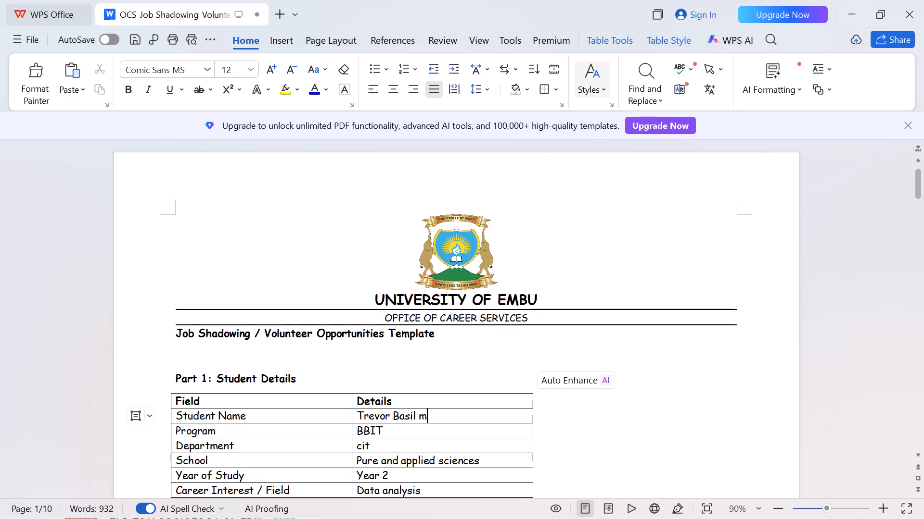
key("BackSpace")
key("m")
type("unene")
Change the Program entry in the Part 1 student details table to BscIT.
left_click(494, 436)
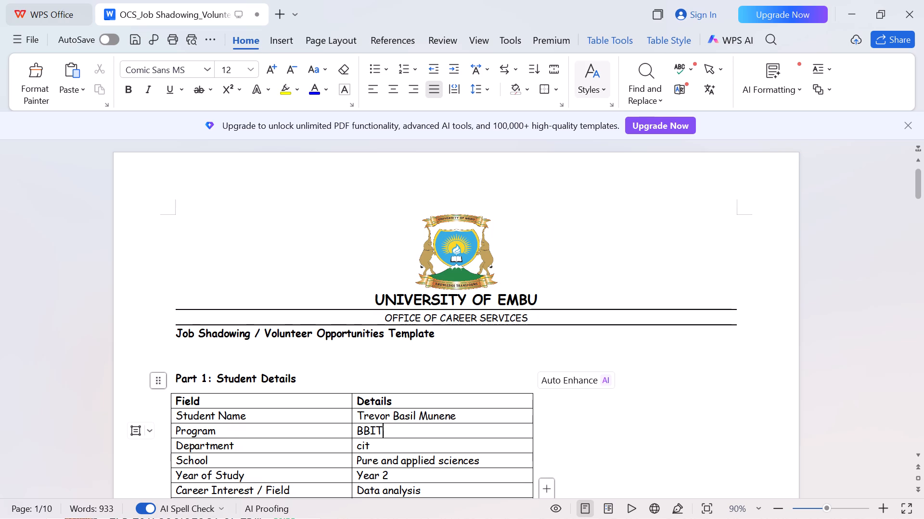
key("BackSpace")
key("BackSpace")
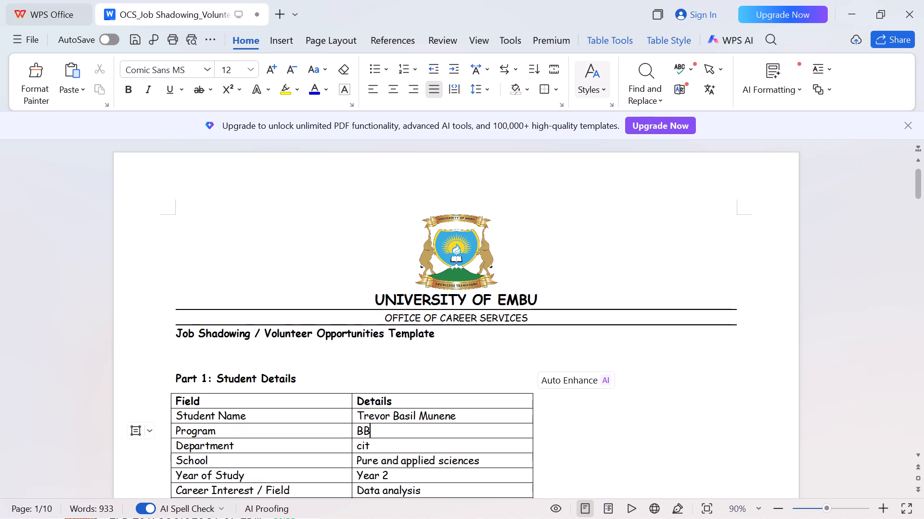
key("BackSpace")
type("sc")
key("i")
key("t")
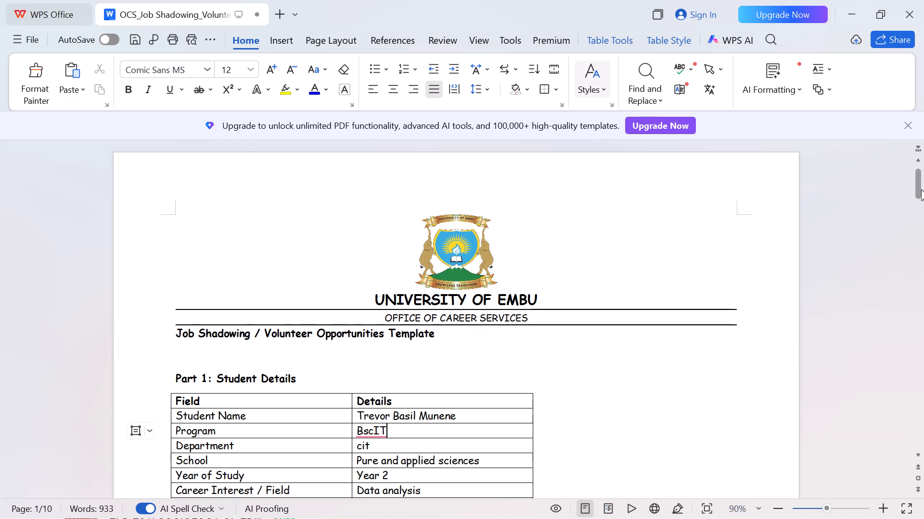
Review the remaining student details and the job shadowing organizations table through to the Part 3 sample application letter.
left_click_drag(921, 189, 921, 204)
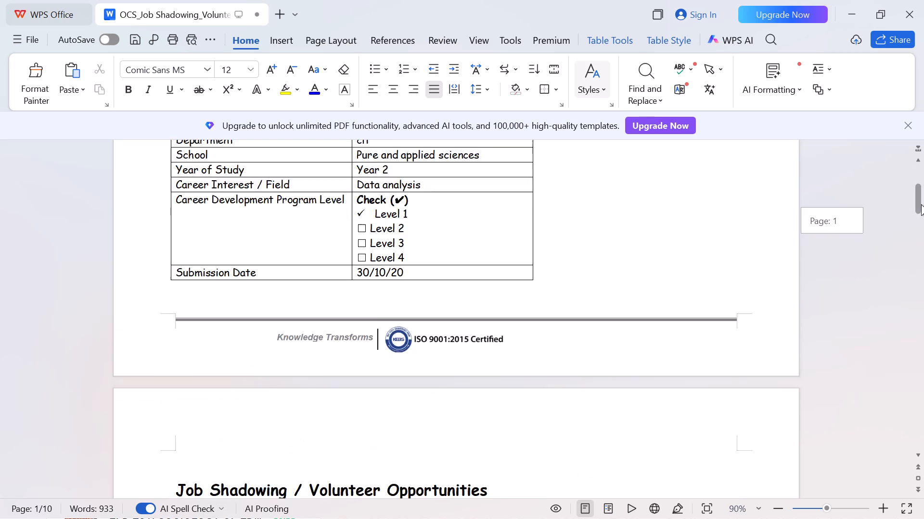
left_click_drag(921, 204, 921, 199)
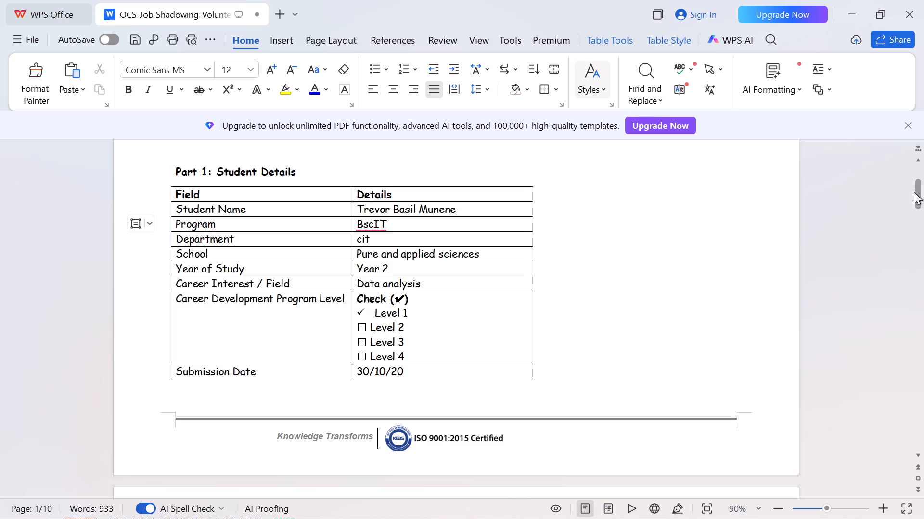
left_click_drag(914, 192, 916, 204)
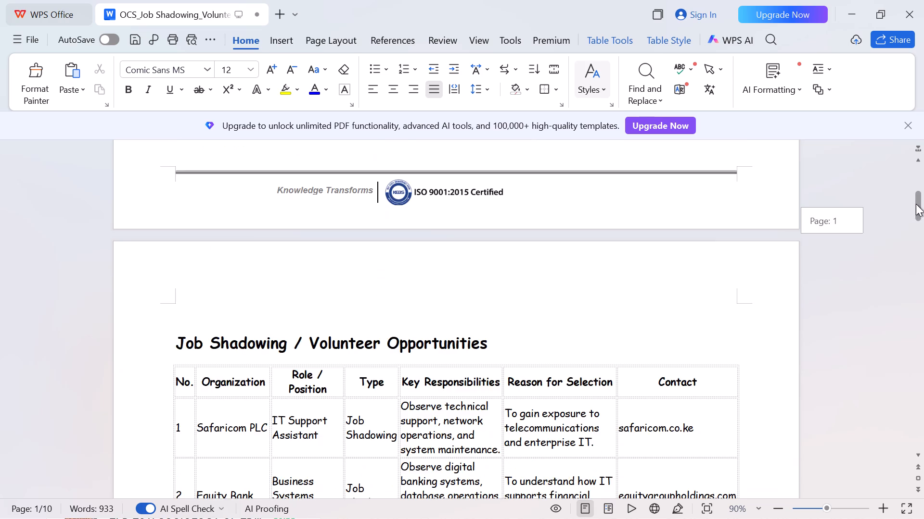
left_click_drag(916, 204, 916, 209)
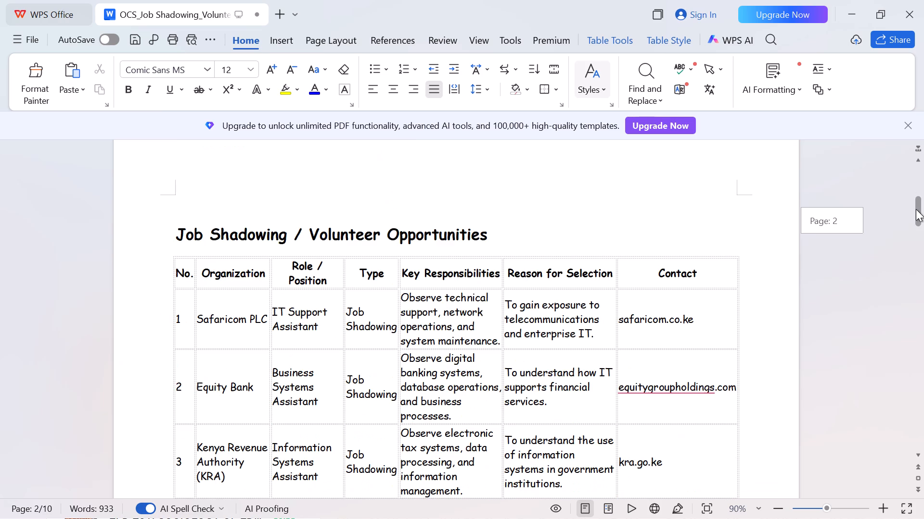
left_click_drag(916, 209, 916, 211)
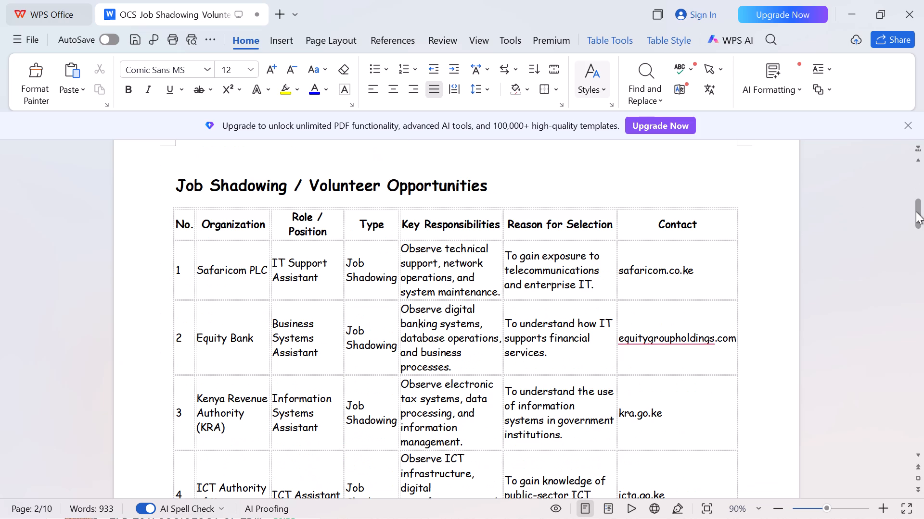
left_click_drag(916, 211, 916, 227)
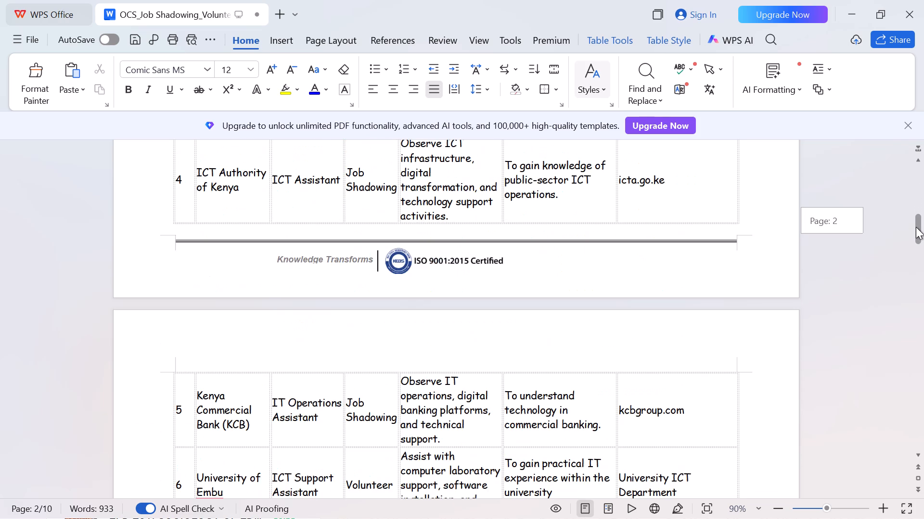
left_click_drag(916, 227, 916, 239)
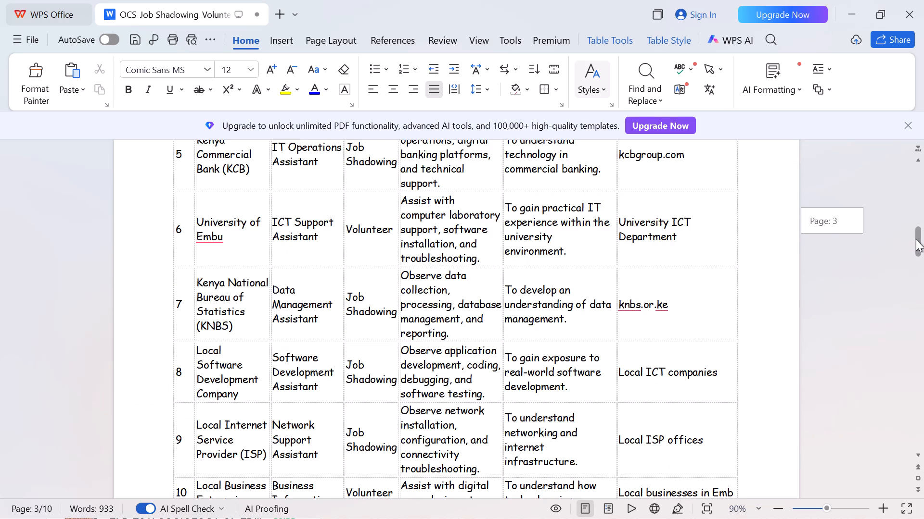
left_click_drag(916, 239, 916, 247)
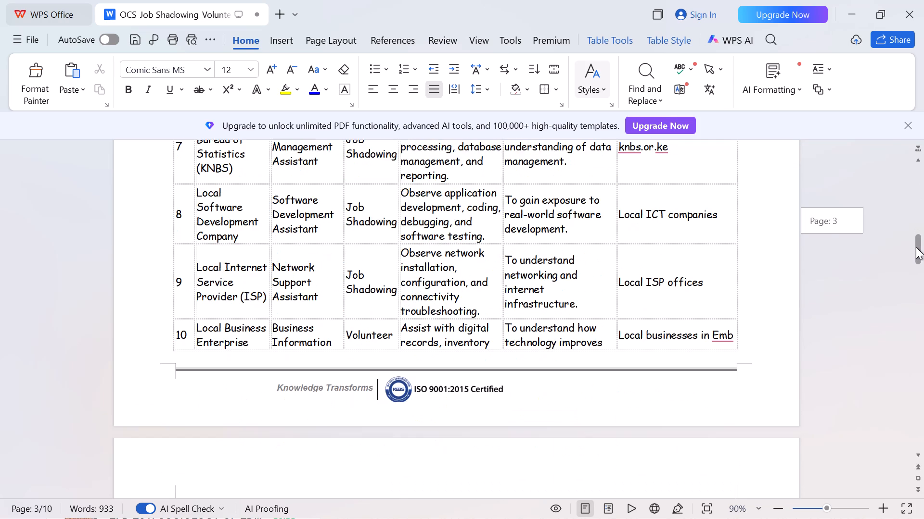
left_click_drag(916, 247, 918, 262)
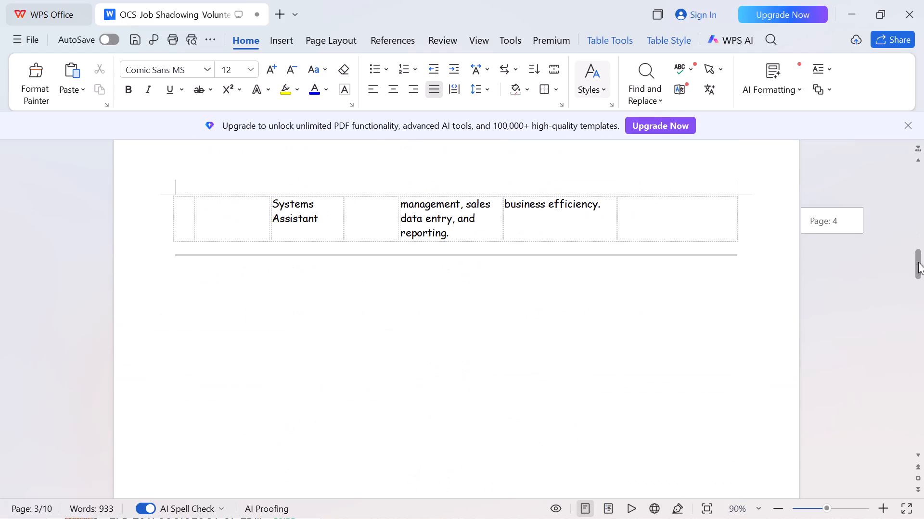
left_click_drag(918, 262, 918, 284)
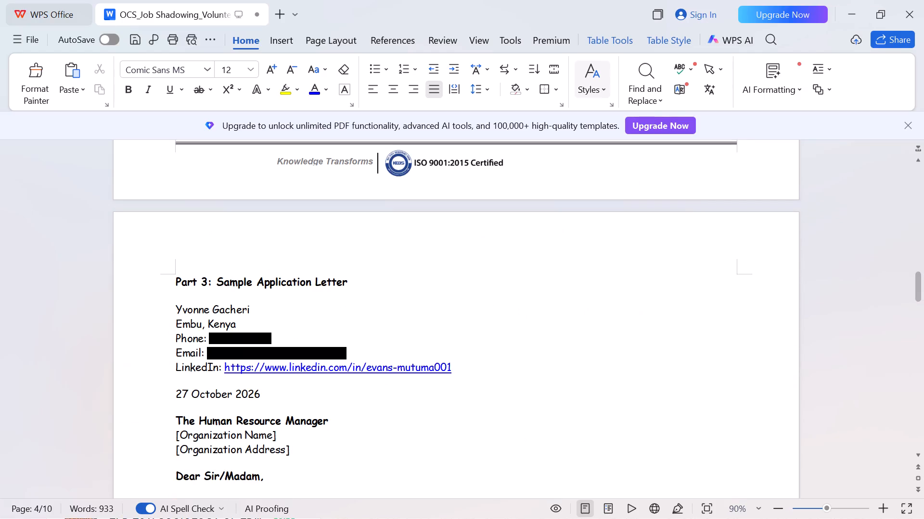
Replace the applicant name heading the Part 3 sample application letter with the new student's full name.
left_click(262, 303)
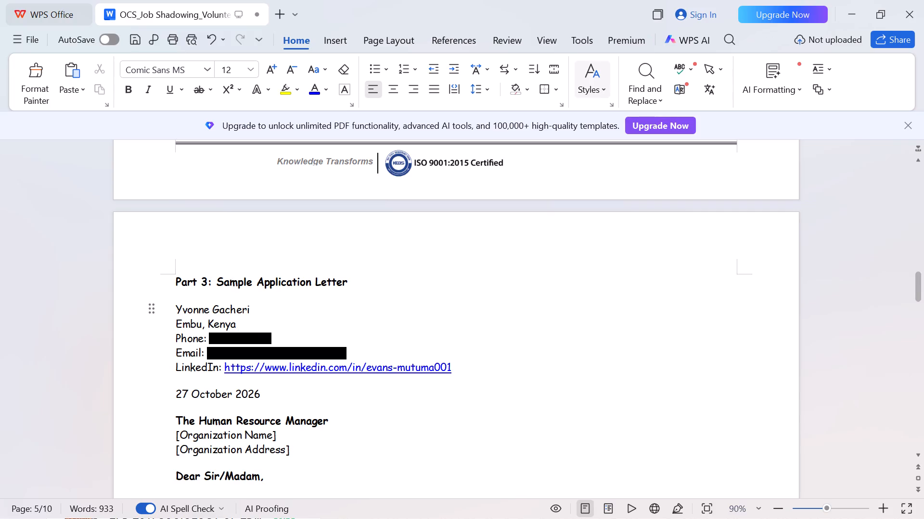
key("BackSpace")
key("BackSpace")
key("BackSpace")
key("BackSpace")
key("BackSpace")
key("BackSpace")
key("BackSpace")
key("BackSpace")
key("BackSpace")
key("BackSpace")
key("BackSpace")
key("BackSpace")
key("BackSpace")
key("BackSpace")
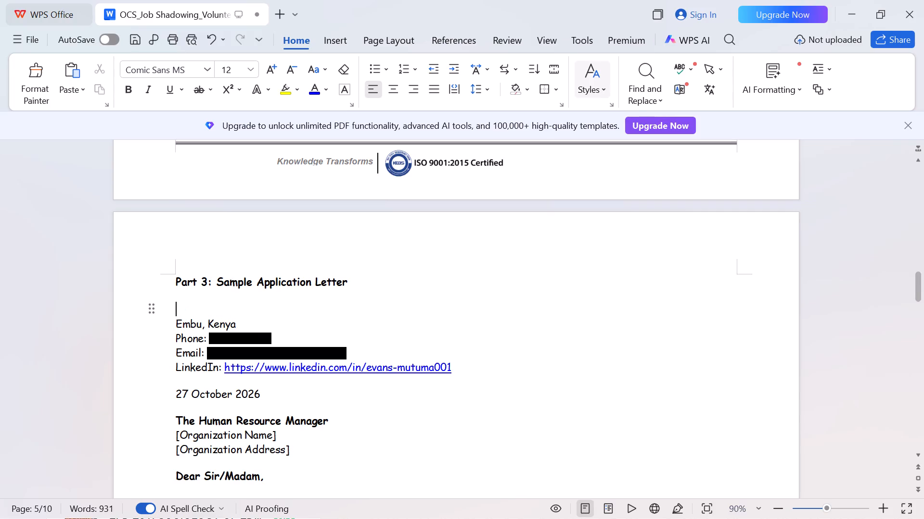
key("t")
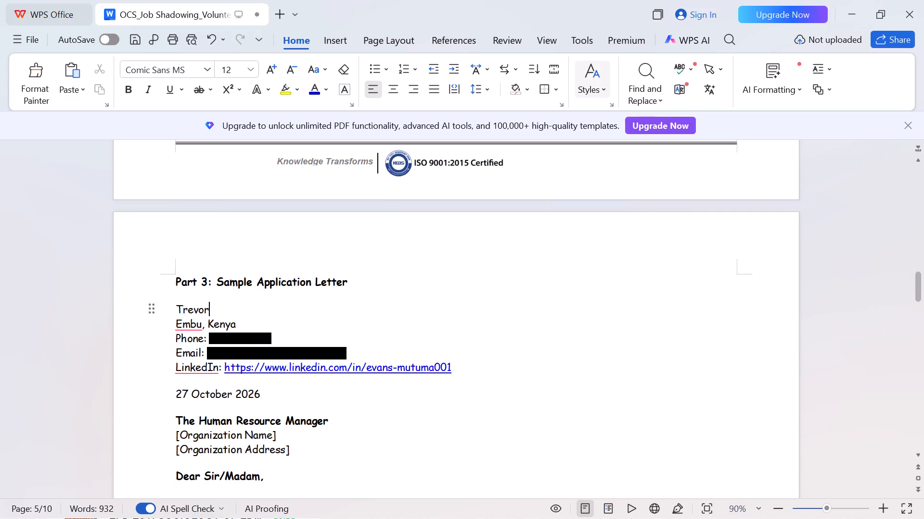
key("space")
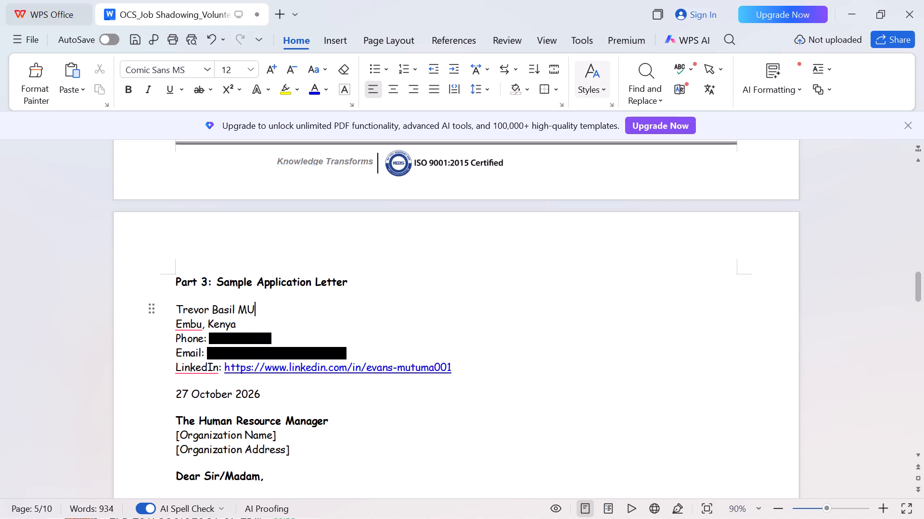
key("BackSpace")
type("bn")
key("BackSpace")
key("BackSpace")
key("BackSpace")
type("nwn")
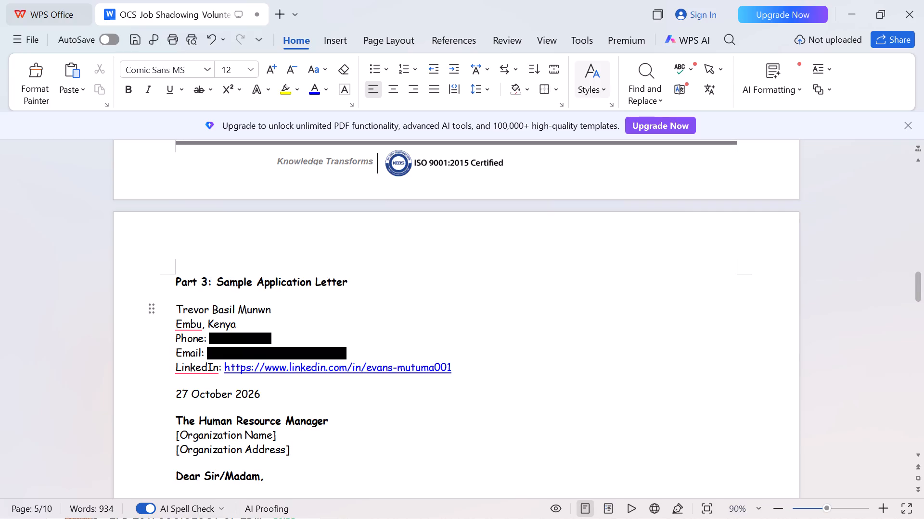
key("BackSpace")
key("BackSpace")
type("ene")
Clear the old phone number from the Phone line of the sample application letter's contact details.
left_click(277, 338)
key("BackSpace")
key("BackSpace")
key("BackSpace")
key("BackSpace")
key("BackSpace")
key("BackSpace")
key("BackSpace")
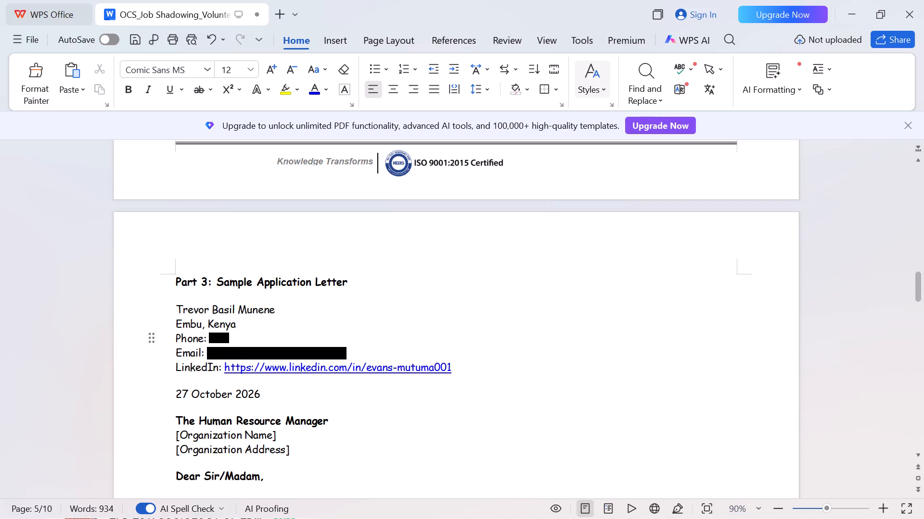
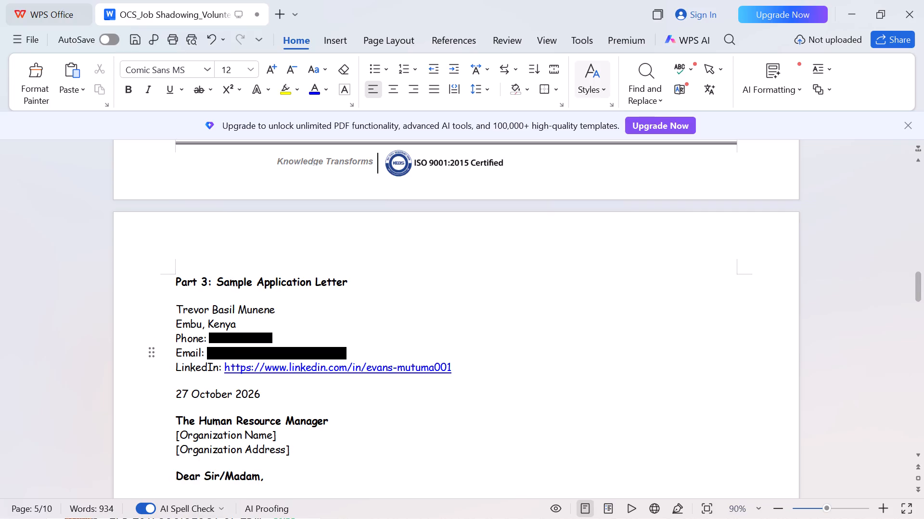
Clear the old email address from the Email line of the sample application letter's contact details.
key("BackSpace")
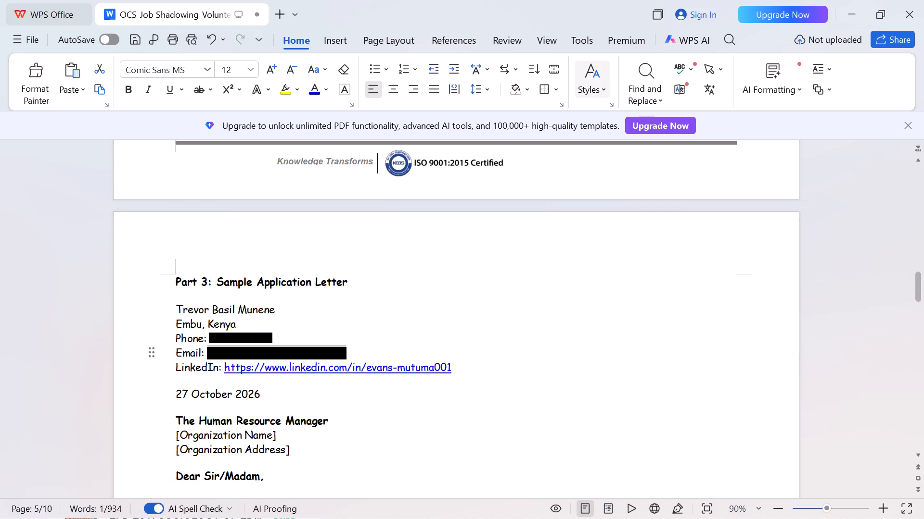
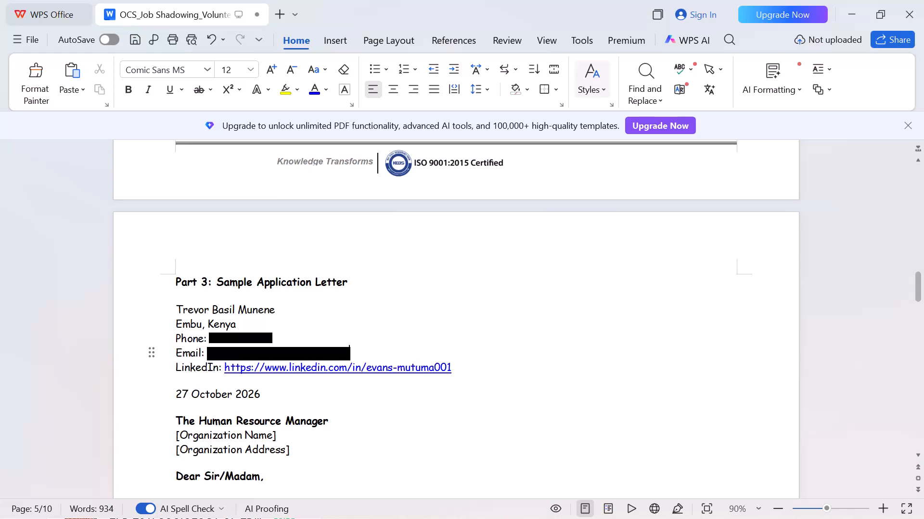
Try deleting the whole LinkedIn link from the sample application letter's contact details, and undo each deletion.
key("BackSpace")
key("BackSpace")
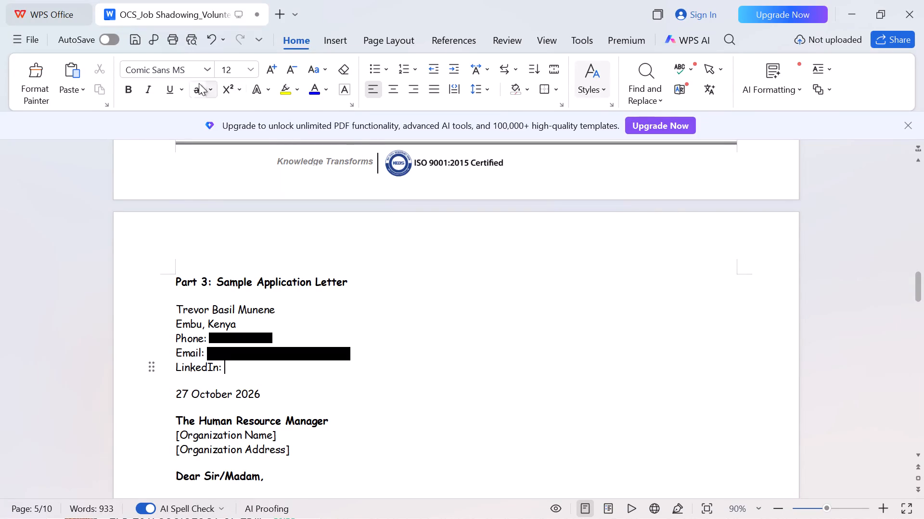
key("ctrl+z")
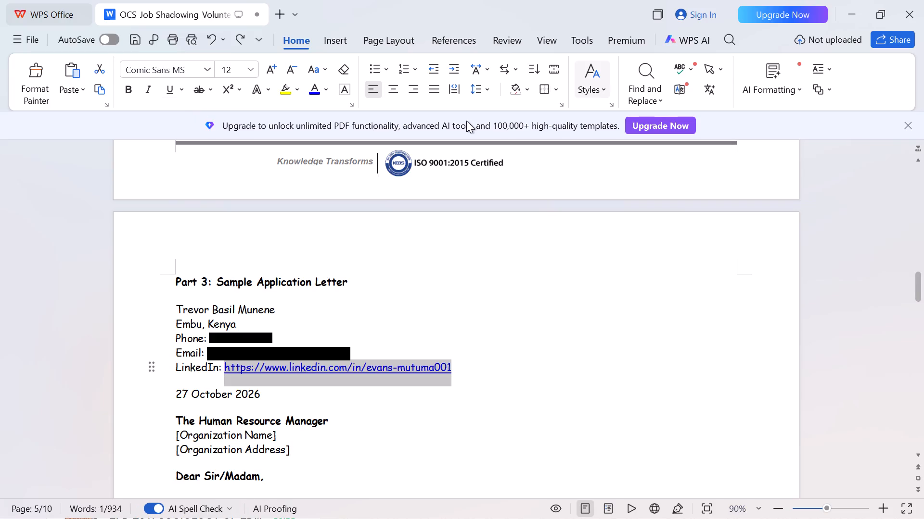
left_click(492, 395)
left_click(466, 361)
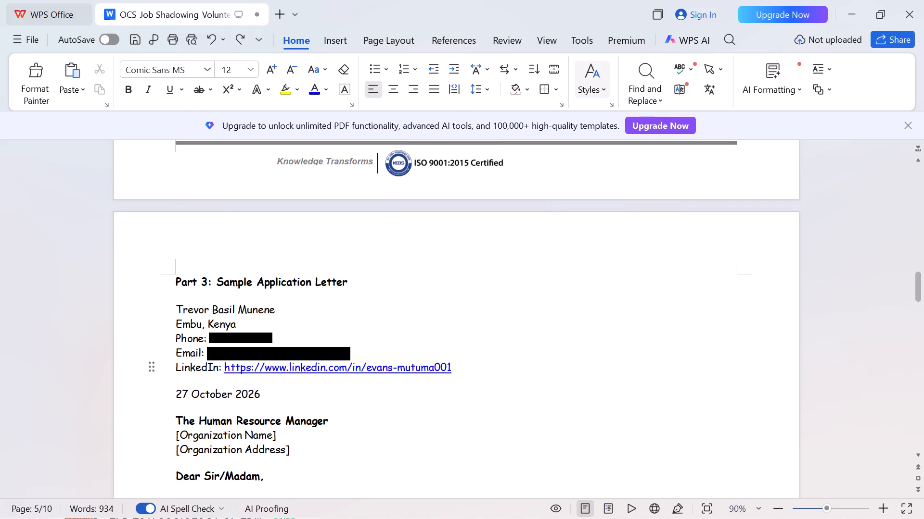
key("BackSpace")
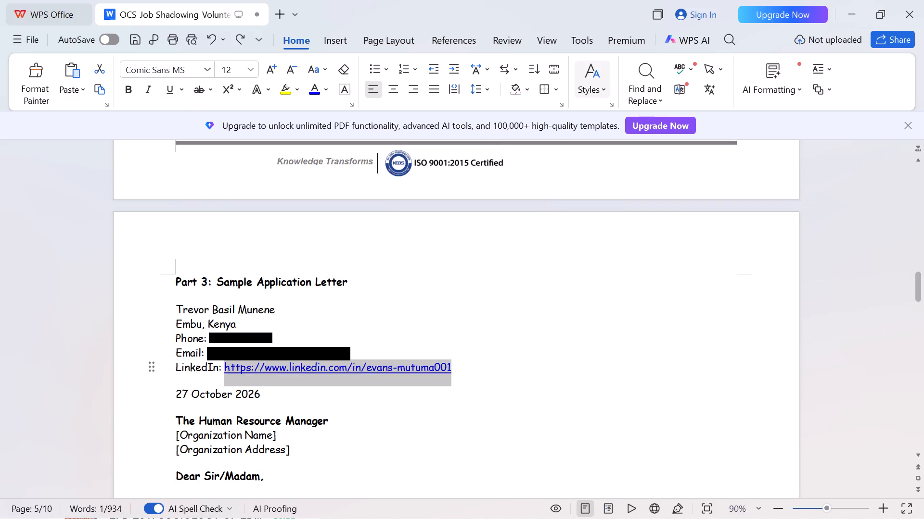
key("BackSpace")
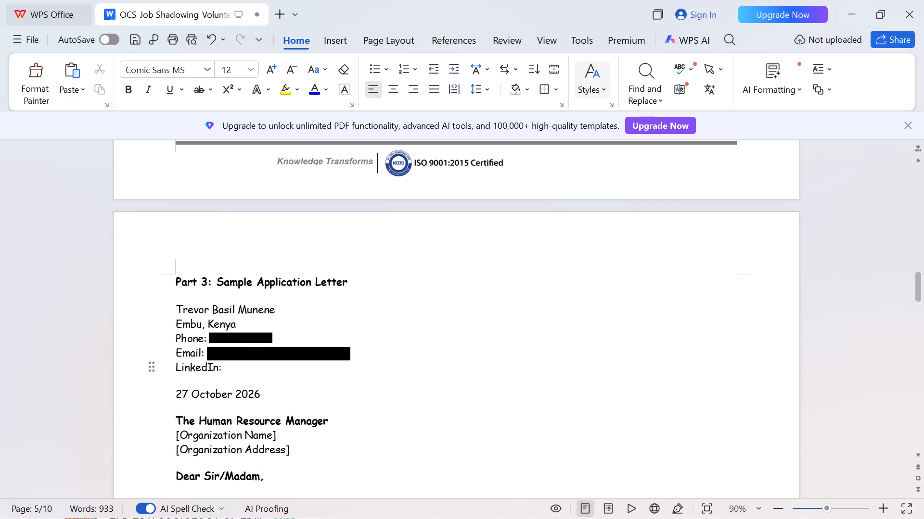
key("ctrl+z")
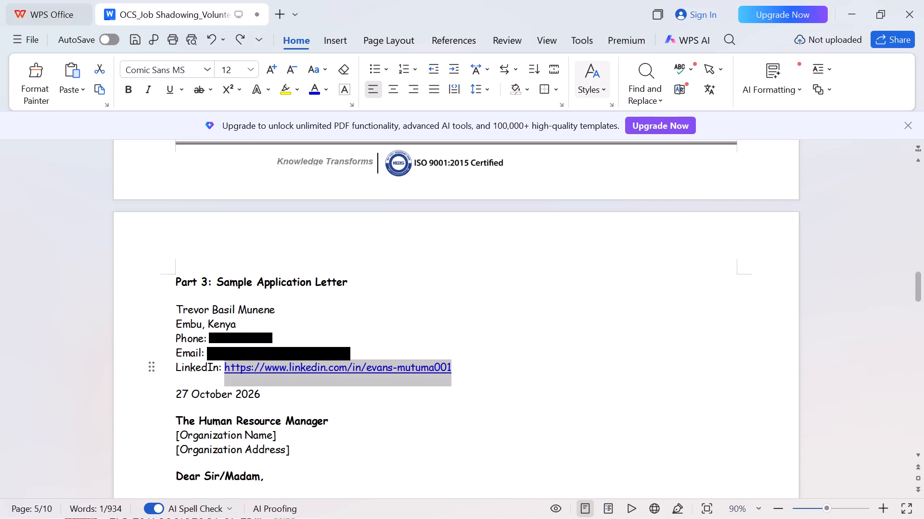
left_click(371, 366)
left_click(371, 366)
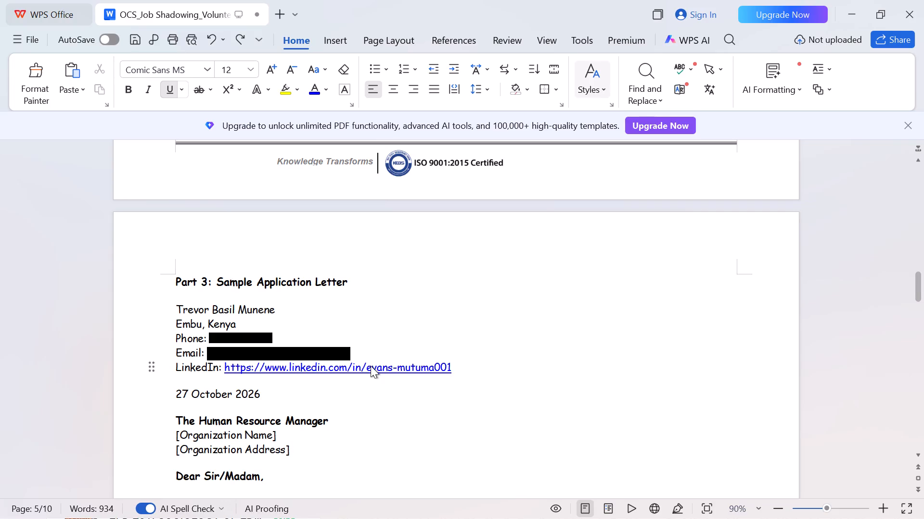
left_click(368, 368)
key("BackSpace")
key("Right")
key("Delete")
key("Right")
key("Right")
key("Right")
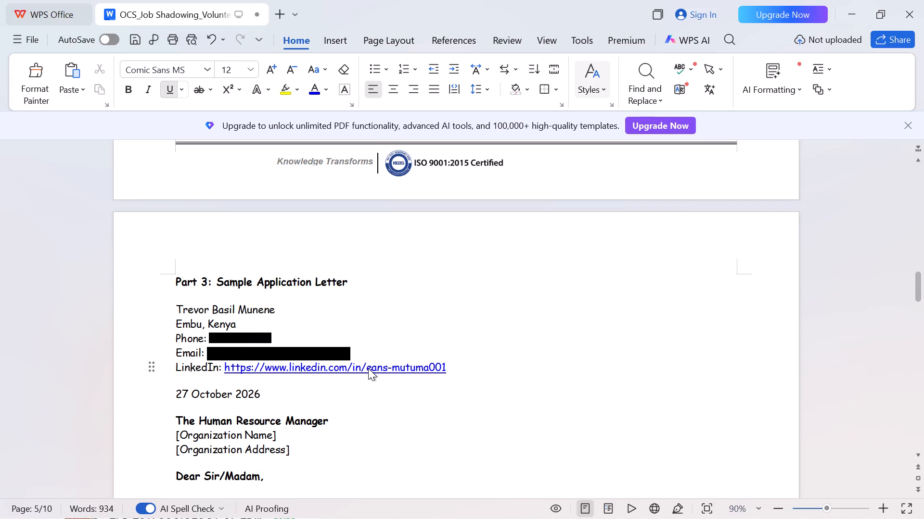
key("Right")
key("Right")
key("Right")
key("Delete")
key("Delete")
key("Delete")
key("Delete")
key("Delete")
key("Delete")
key("Delete")
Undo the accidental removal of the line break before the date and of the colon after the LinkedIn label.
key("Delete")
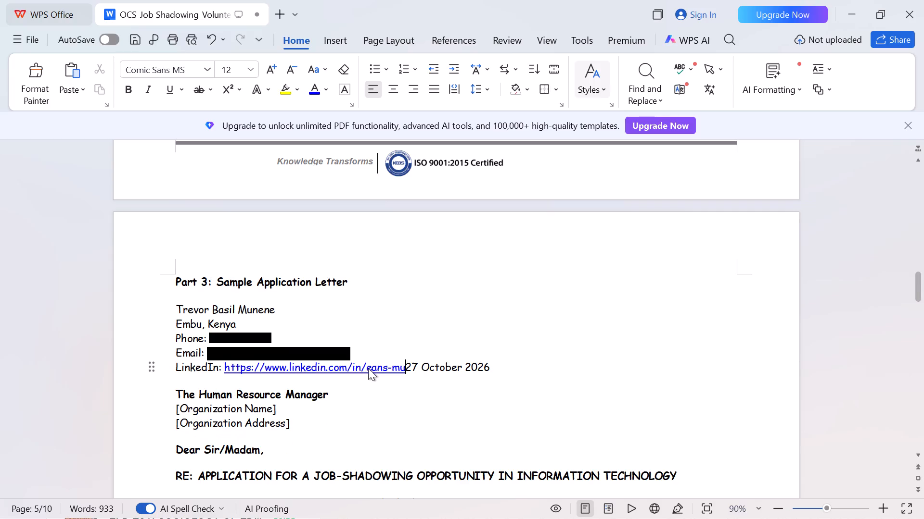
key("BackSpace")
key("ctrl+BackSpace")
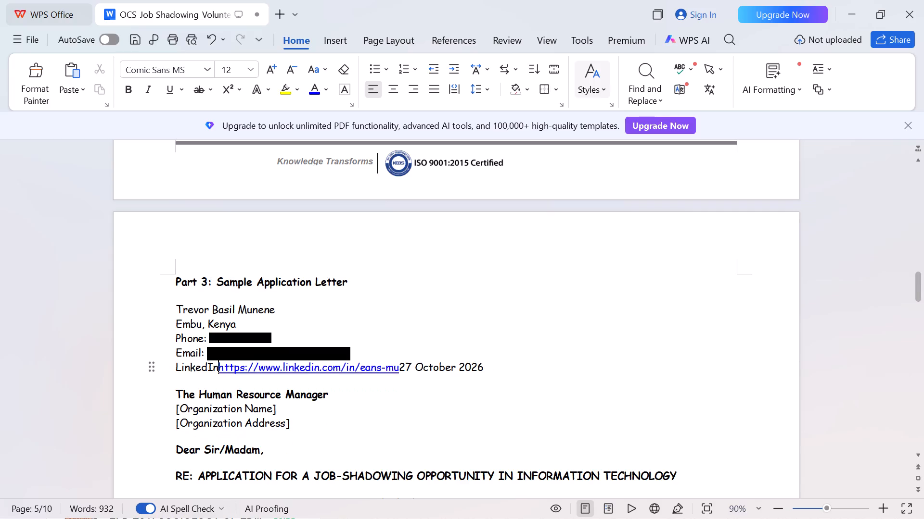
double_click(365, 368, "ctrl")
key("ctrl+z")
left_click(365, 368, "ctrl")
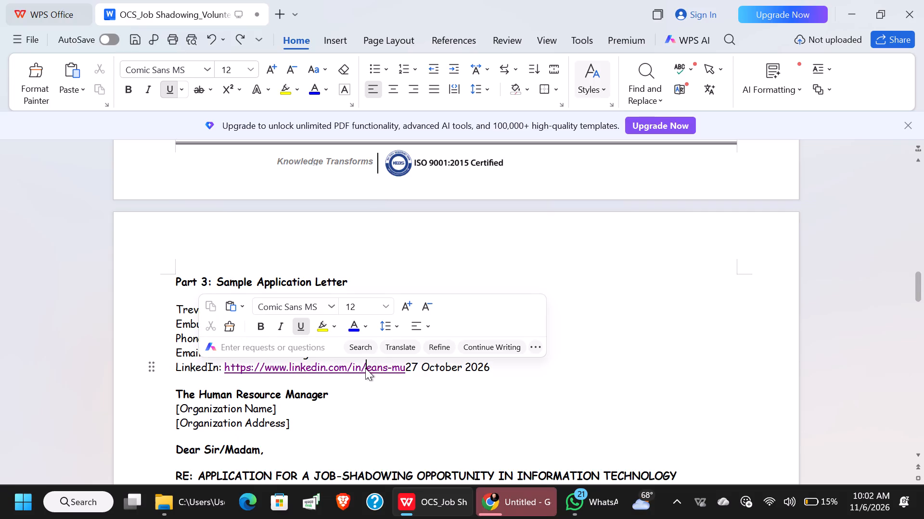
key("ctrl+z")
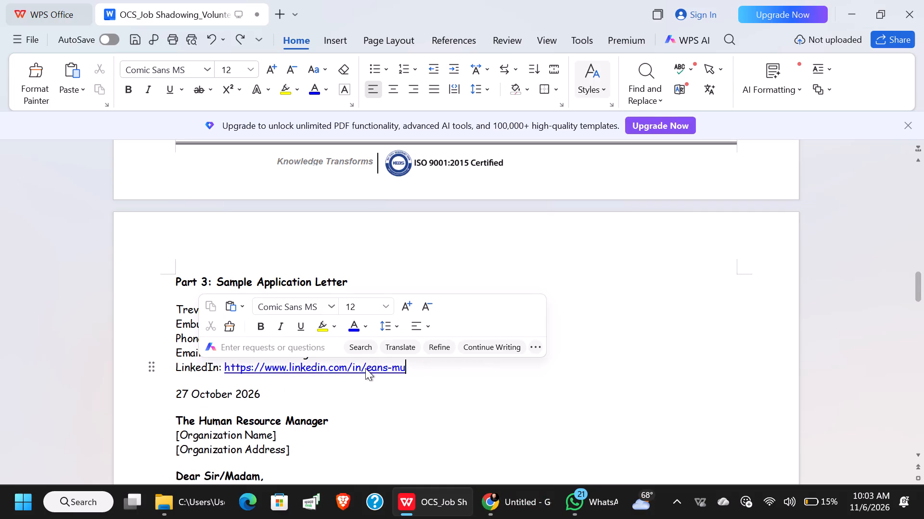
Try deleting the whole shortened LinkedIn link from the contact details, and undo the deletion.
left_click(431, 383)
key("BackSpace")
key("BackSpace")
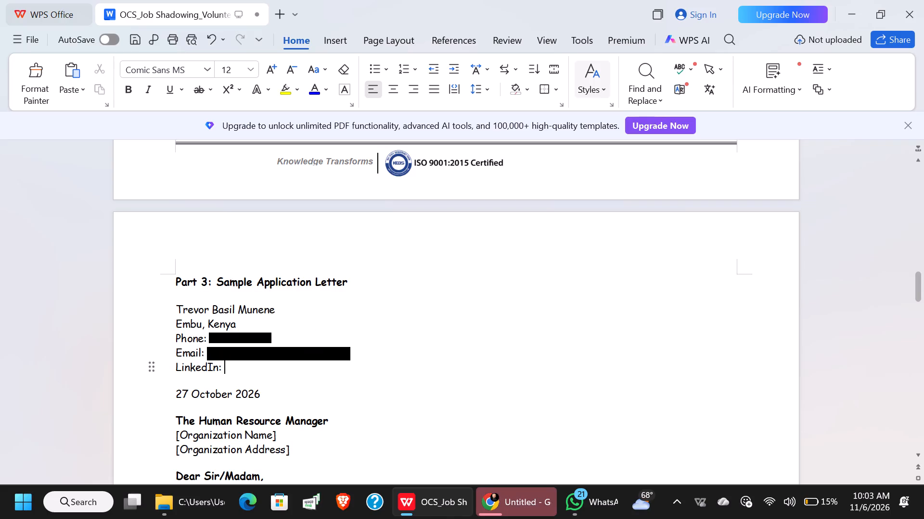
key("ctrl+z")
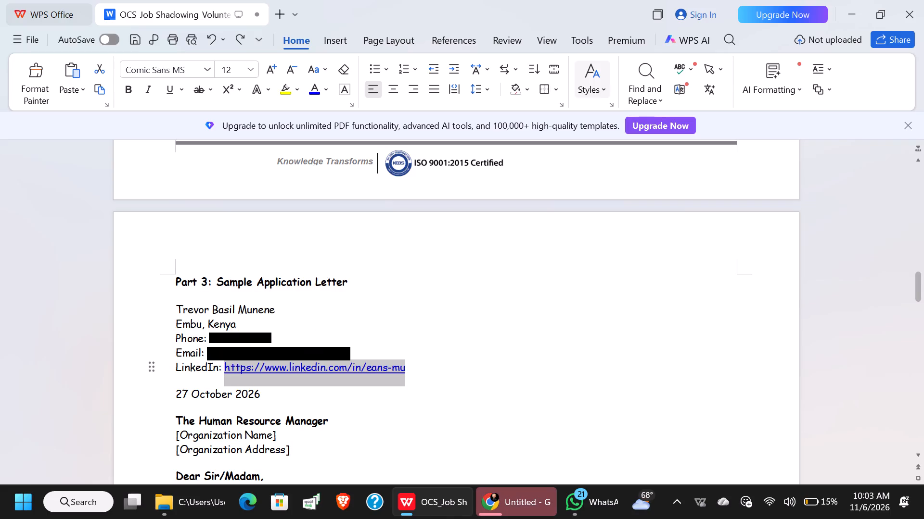
left_click(403, 371)
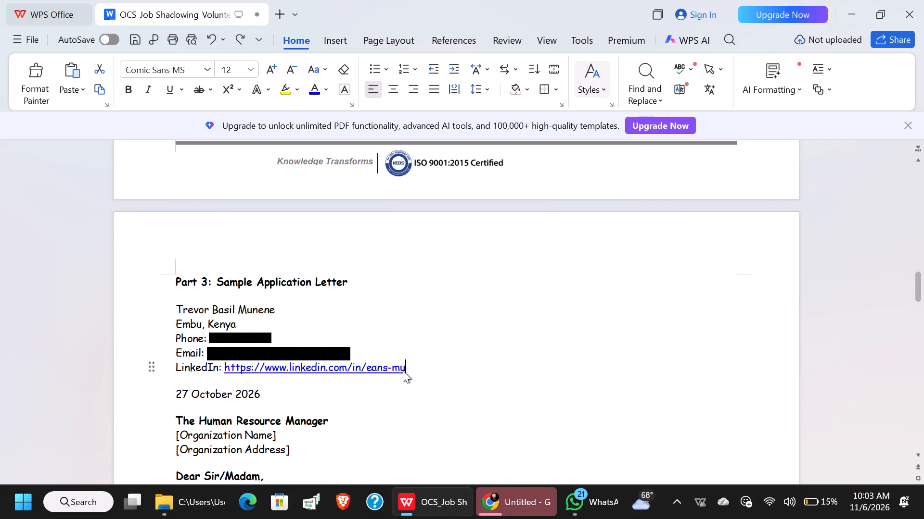
left_click_drag(406, 371, 388, 366)
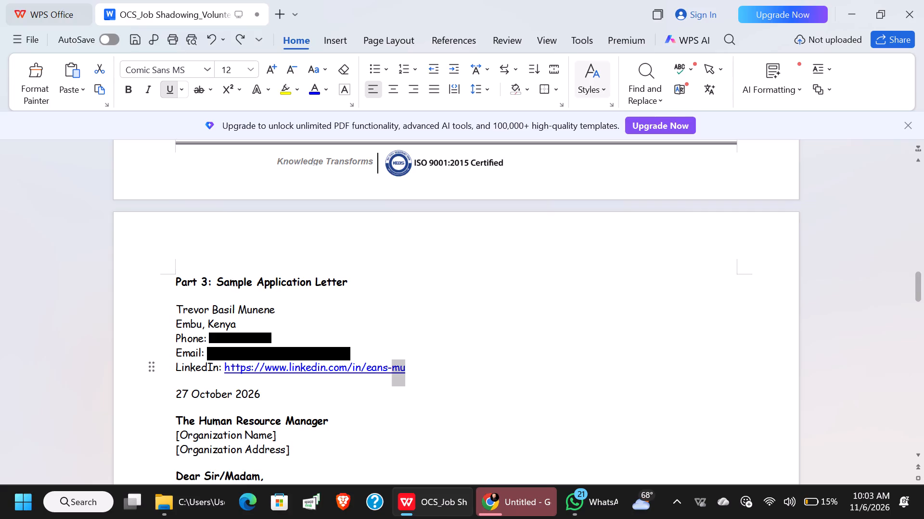
left_click_drag(388, 366, 371, 363)
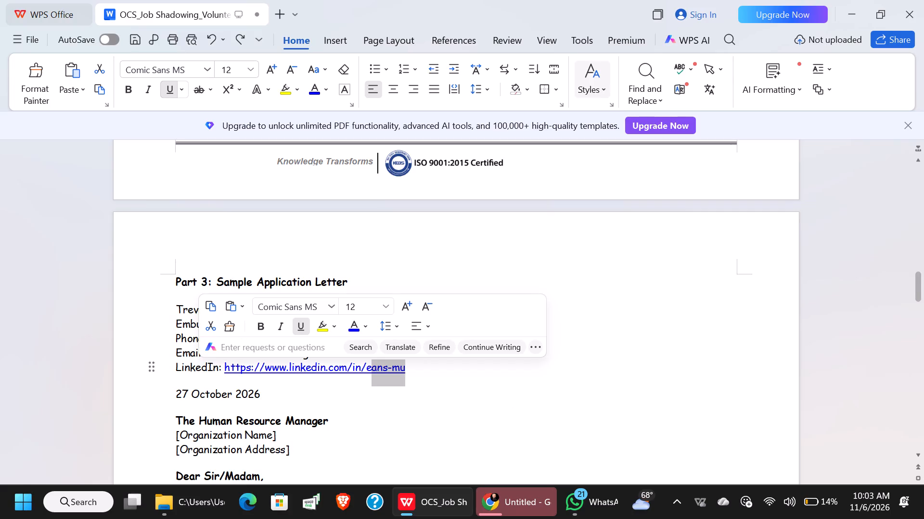
key("BackSpace")
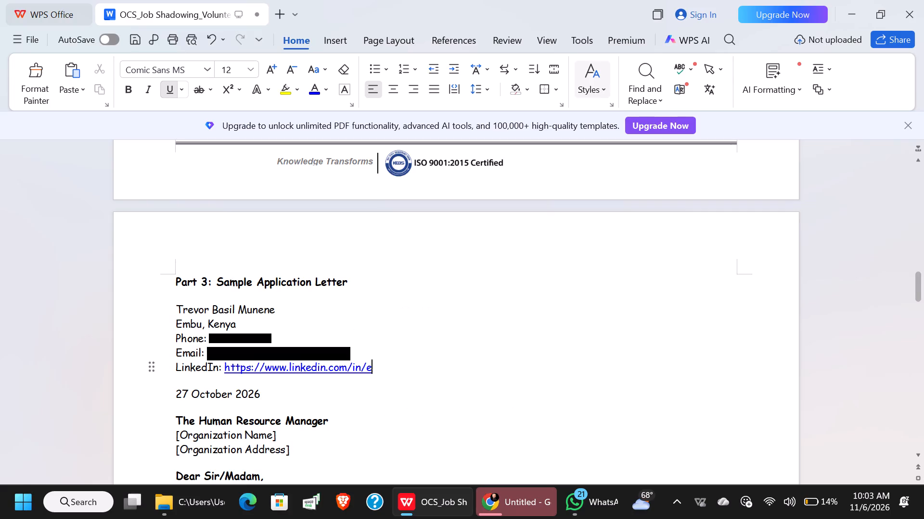
key("BackSpace")
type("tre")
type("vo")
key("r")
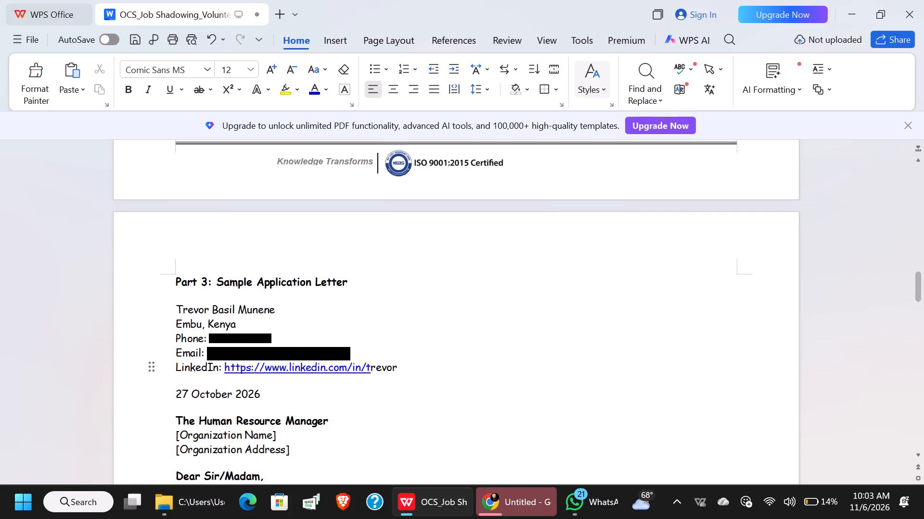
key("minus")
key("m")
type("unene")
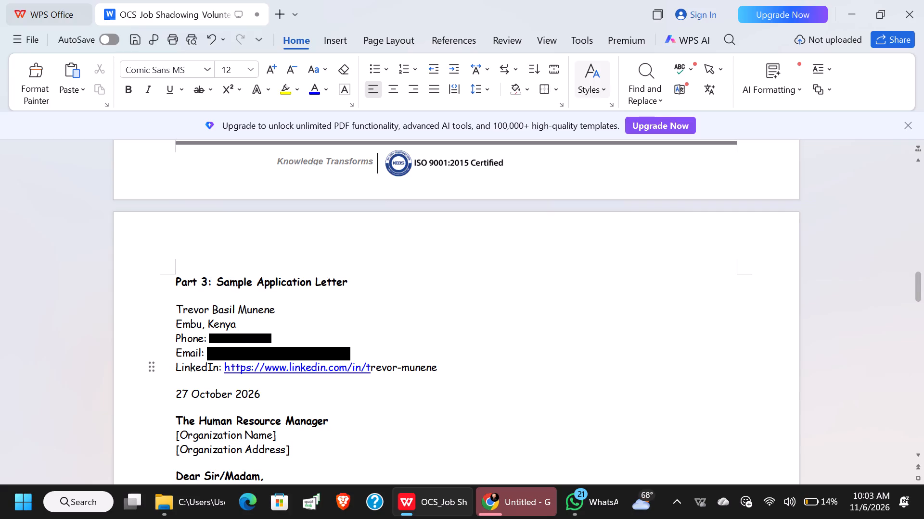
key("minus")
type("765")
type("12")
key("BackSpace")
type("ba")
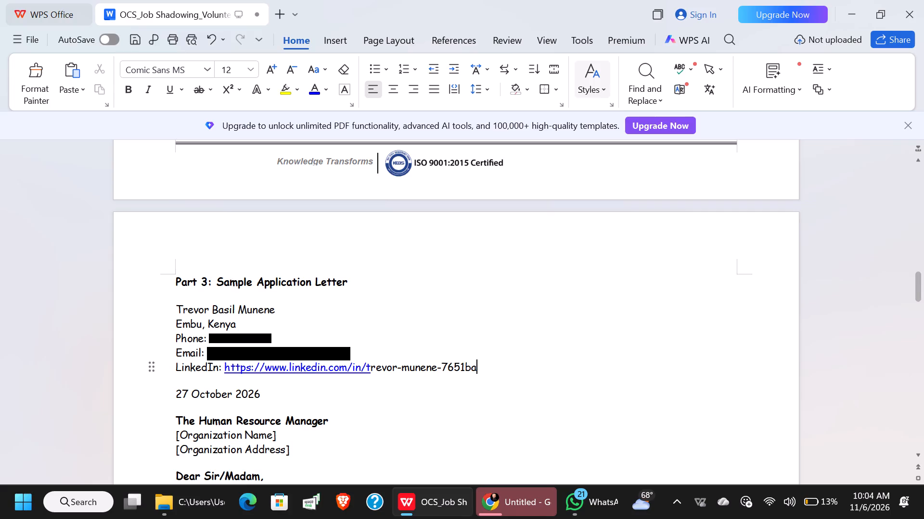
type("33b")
Colour the newly entered profile identifier in the letter's LinkedIn link blue, like the rest of the link.
left_click_drag(362, 368, 390, 368)
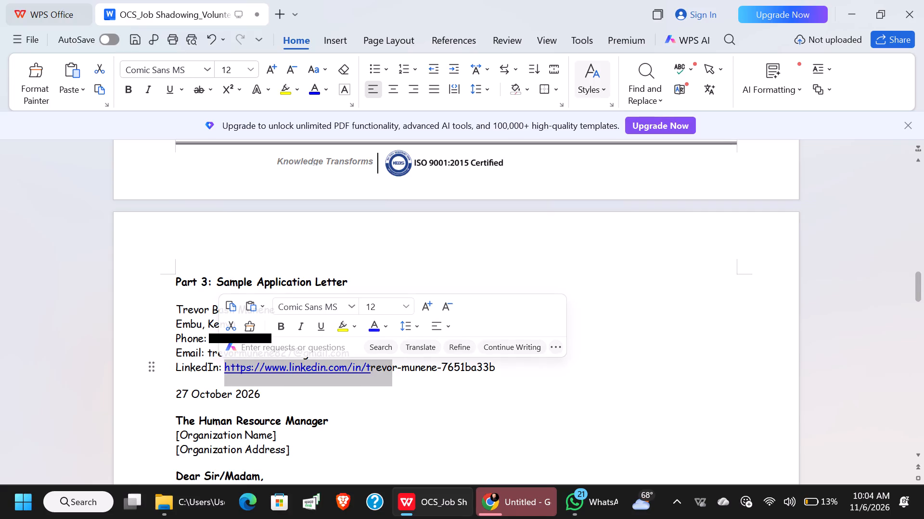
left_click_drag(393, 373, 463, 373)
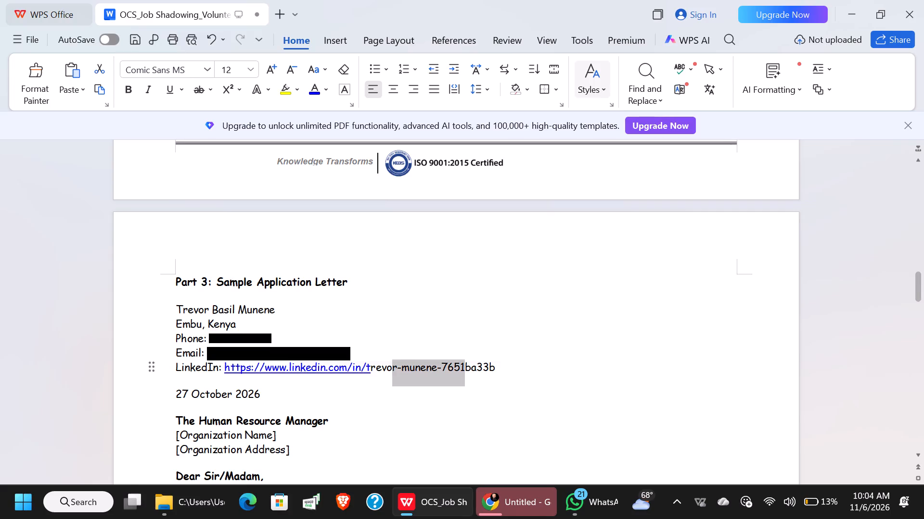
double_click(497, 373)
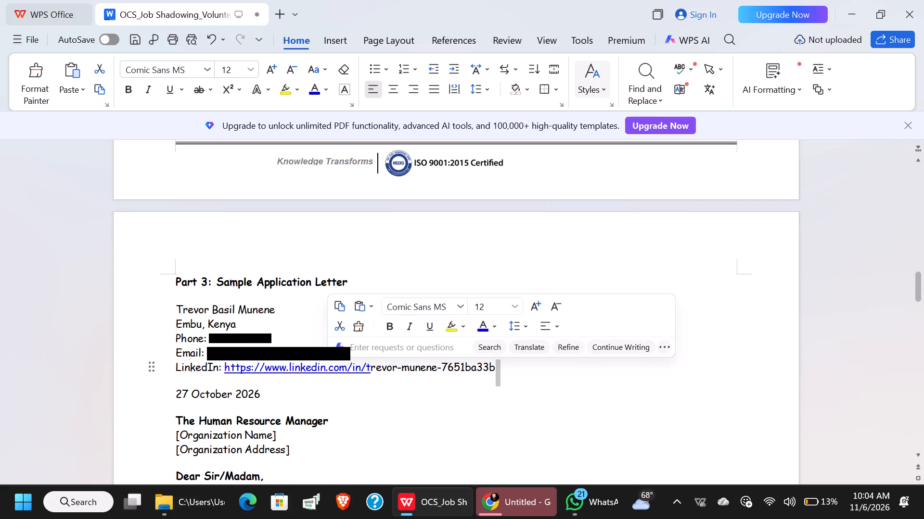
left_click_drag(494, 366, 446, 366)
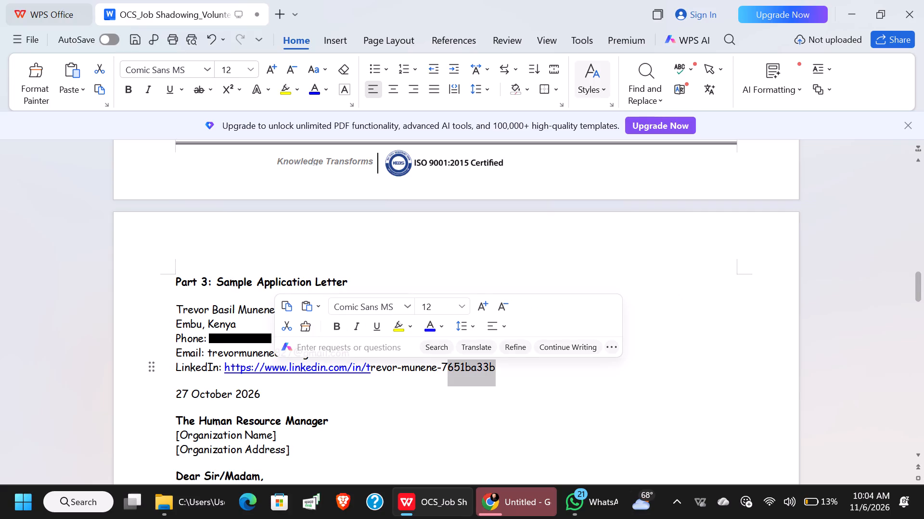
left_click_drag(446, 375, 315, 376)
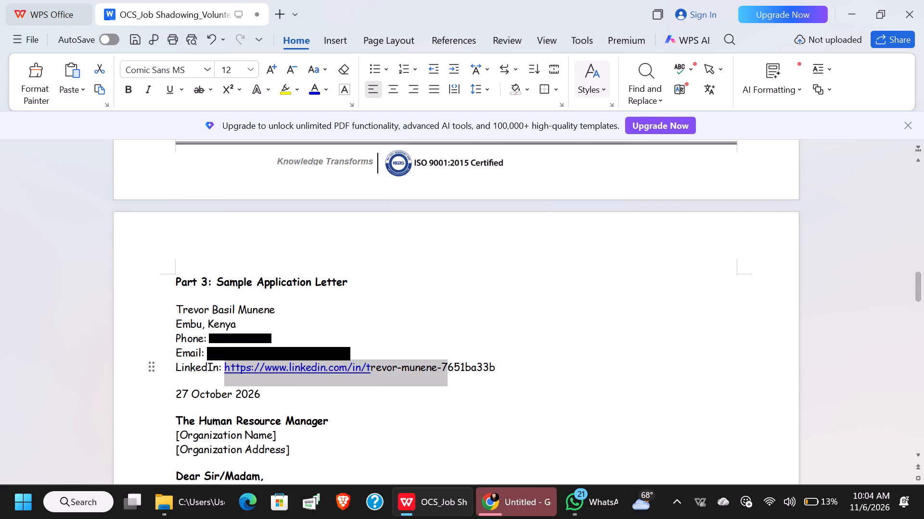
left_click_drag(315, 376, 575, 391)
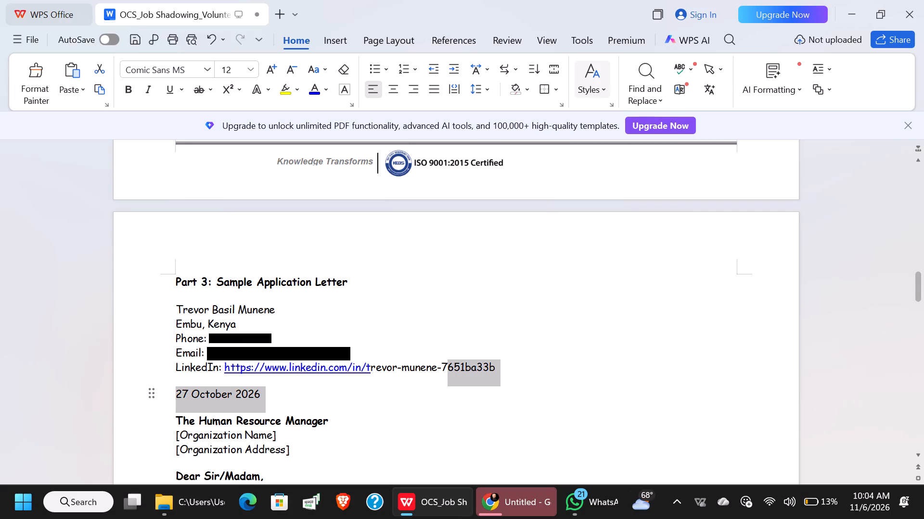
left_click_drag(575, 391, 575, 383)
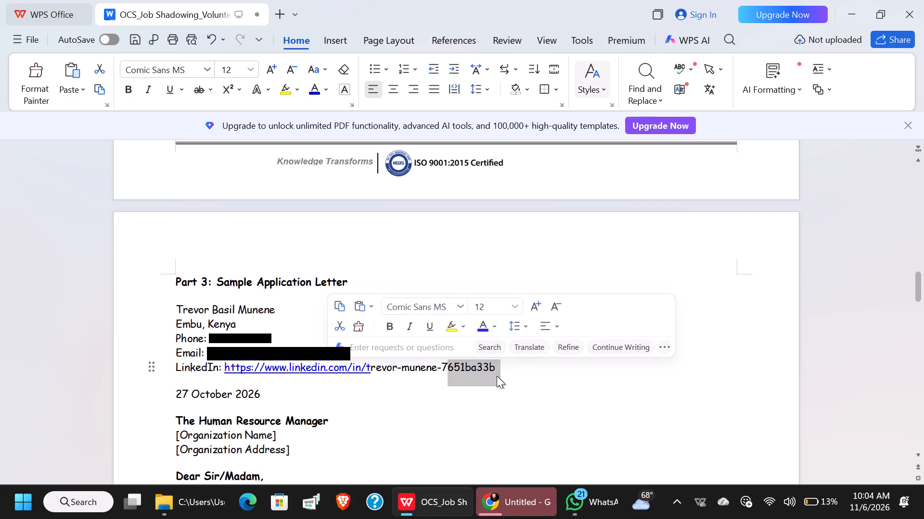
left_click(497, 376)
left_click_drag(497, 366, 469, 366)
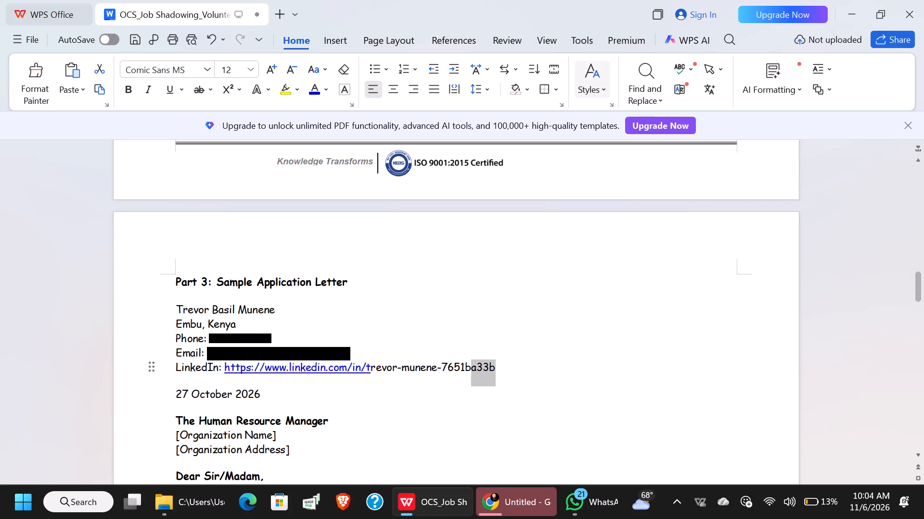
left_click_drag(469, 366, 378, 371)
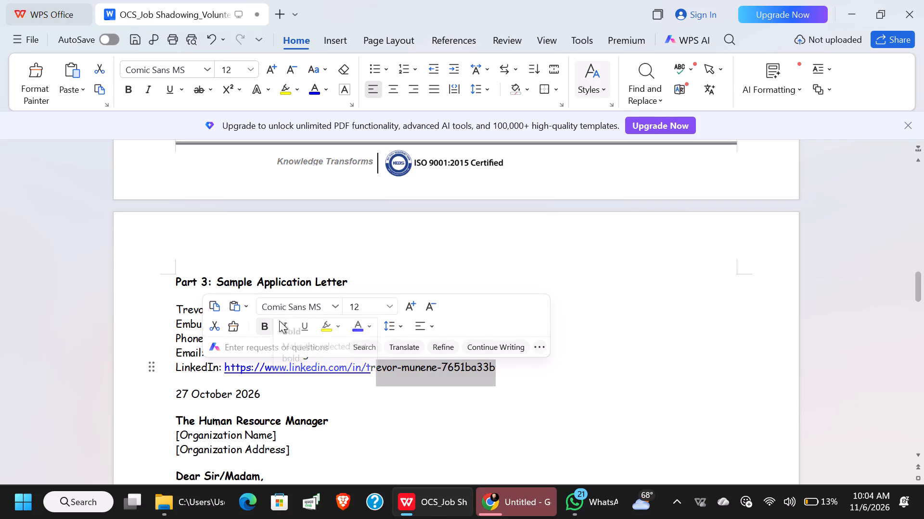
left_click(352, 330)
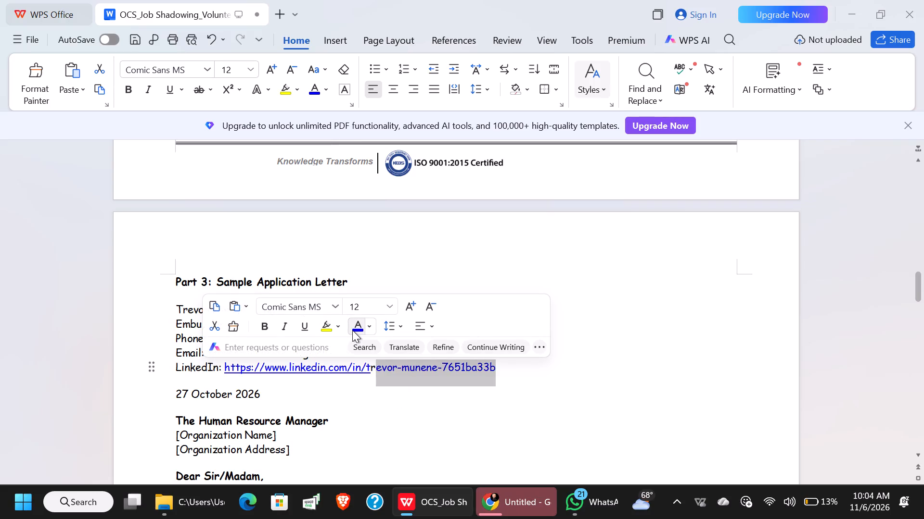
left_click(491, 421)
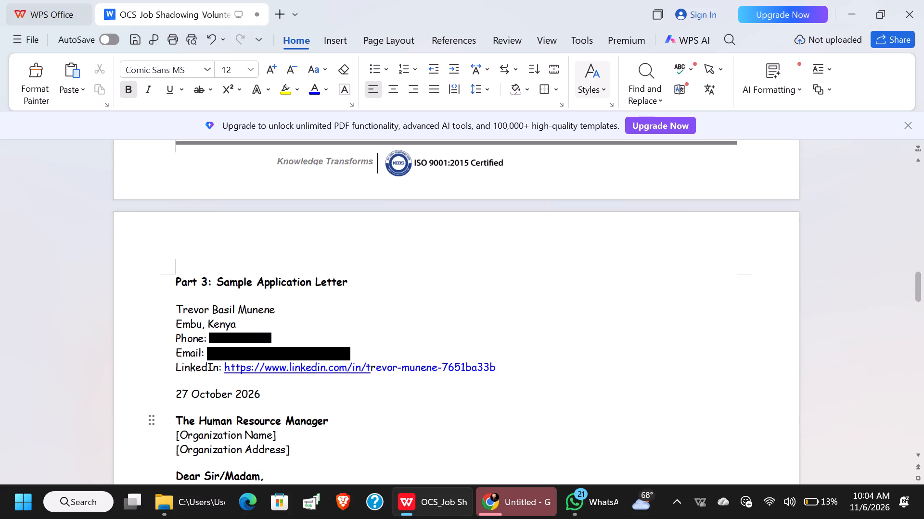
Replace the old student's name in the letter's opening paragraph with the new student's full name.
left_click_drag(919, 277, 919, 287)
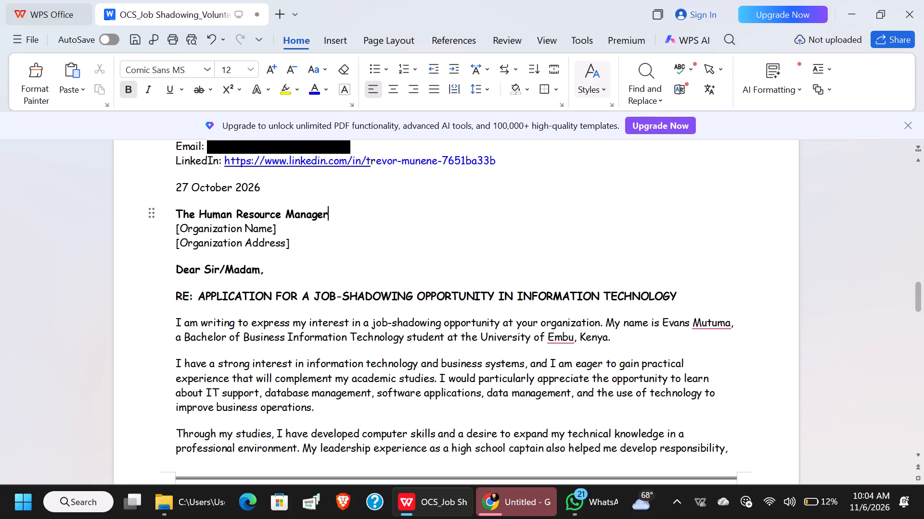
left_click(734, 320)
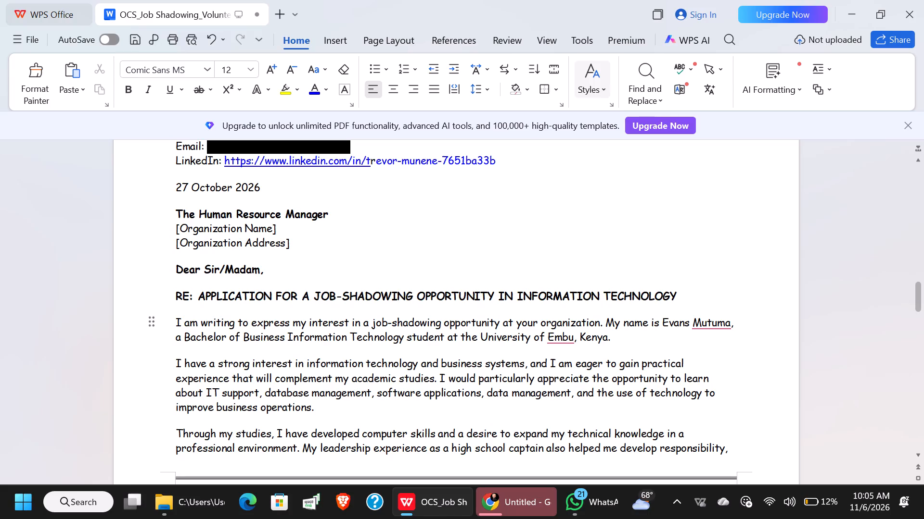
key("BackSpace")
key("BackSpace")
key("BackSpace")
key("BackSpace")
key("BackSpace")
key("BackSpace")
key("BackSpace")
key("BackSpace")
key("BackSpace")
key("BackSpace")
key("BackSpace")
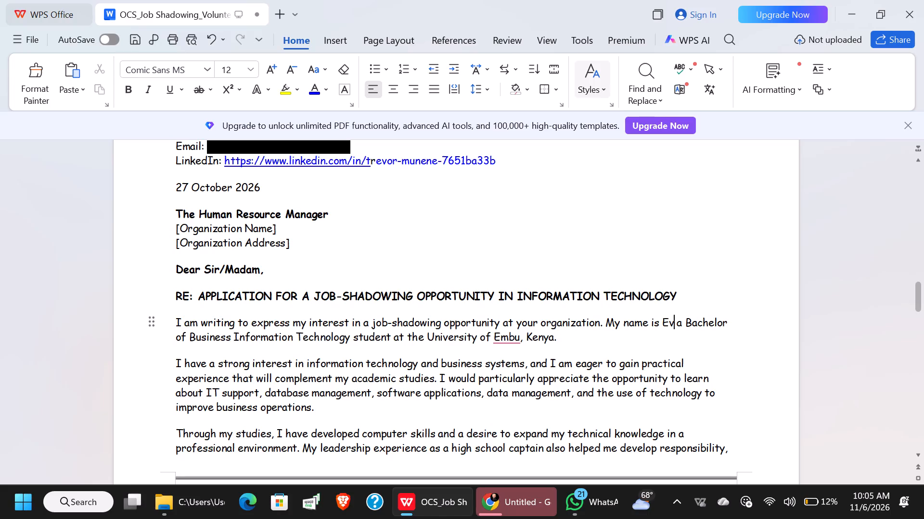
key("BackSpace")
key("BackSpace")
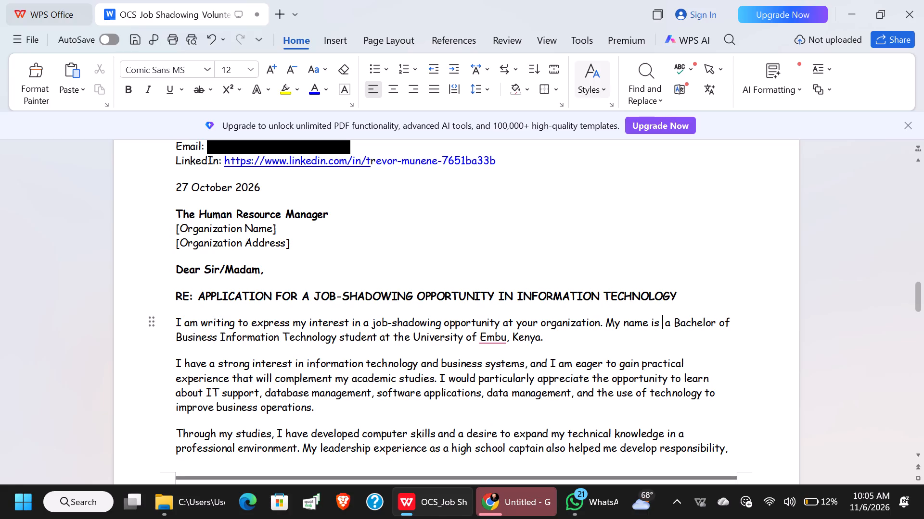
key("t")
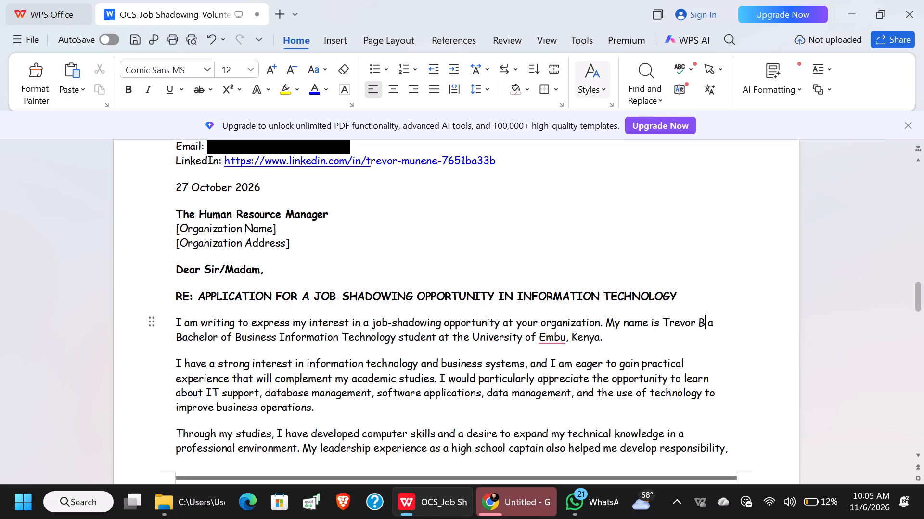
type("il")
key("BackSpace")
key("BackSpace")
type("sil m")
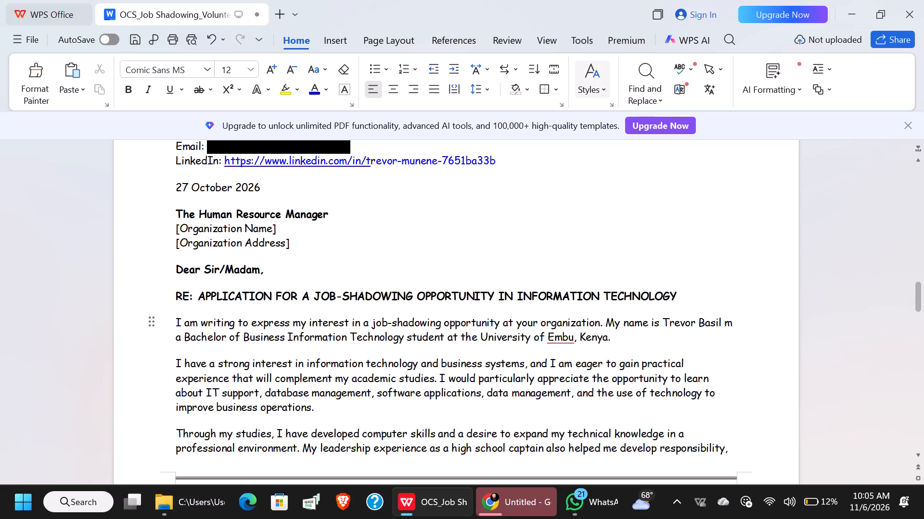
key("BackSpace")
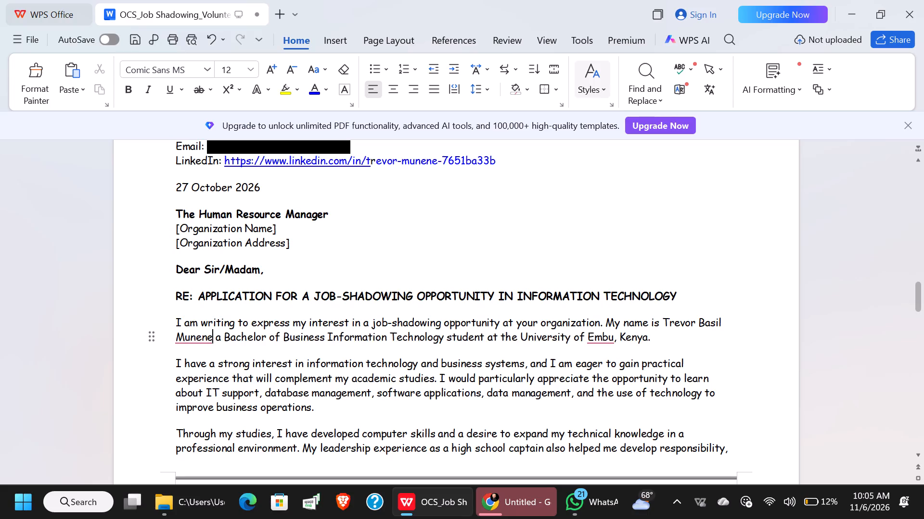
Change the degree in the opening paragraph to "Bachelor of Science in Information Technology".
left_click(325, 338)
key("BackSpace")
key("BackSpace")
key("BackSpace")
key("BackSpace")
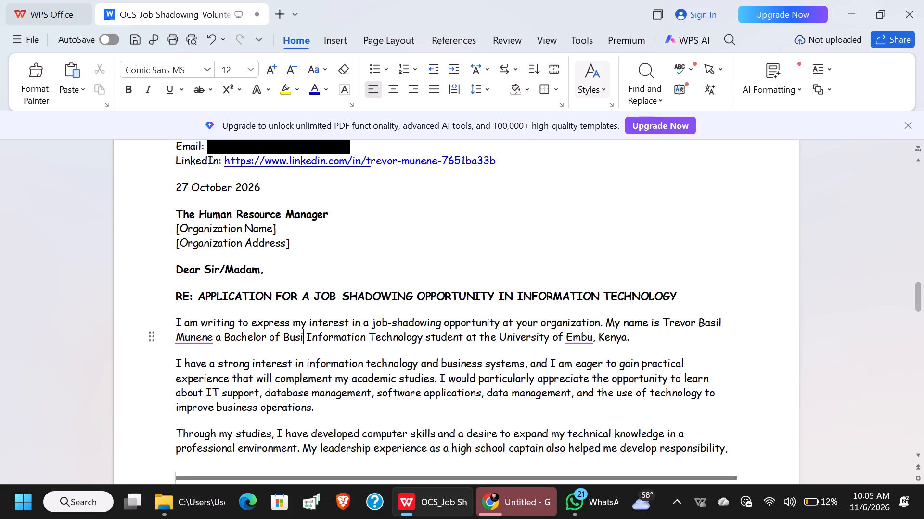
key("BackSpace")
key("BackSpace")
key("BackSpace")
key("BackSpace")
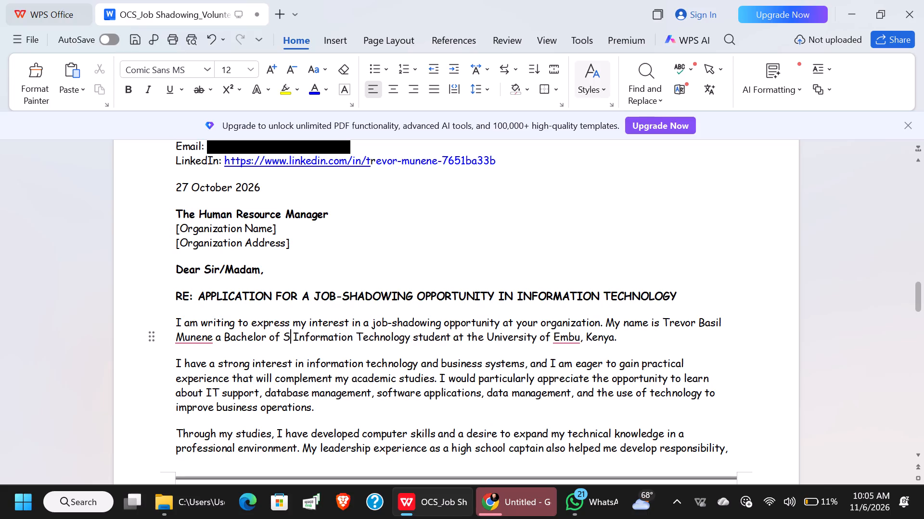
key("BackSpace")
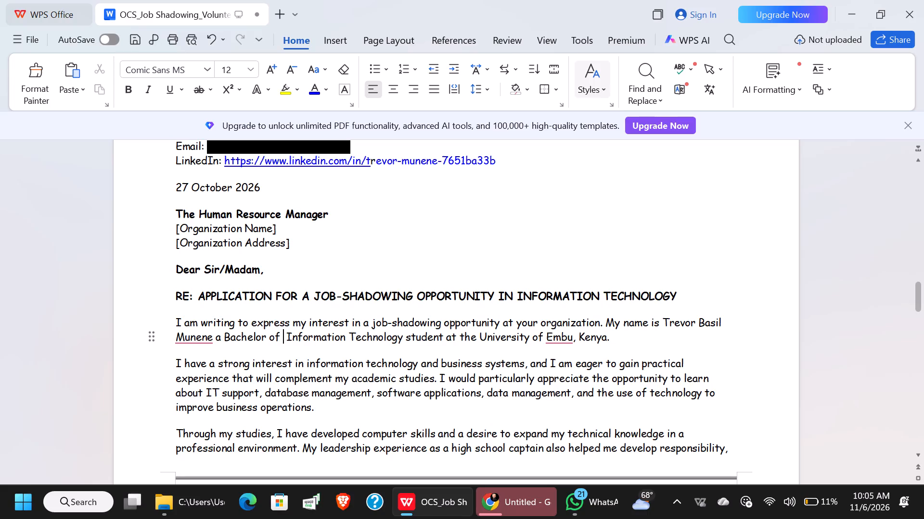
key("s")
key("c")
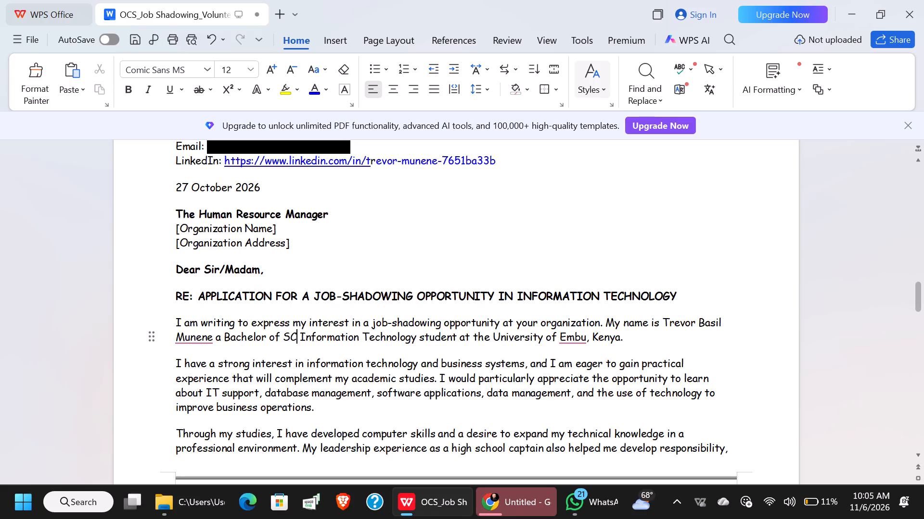
key("BackSpace")
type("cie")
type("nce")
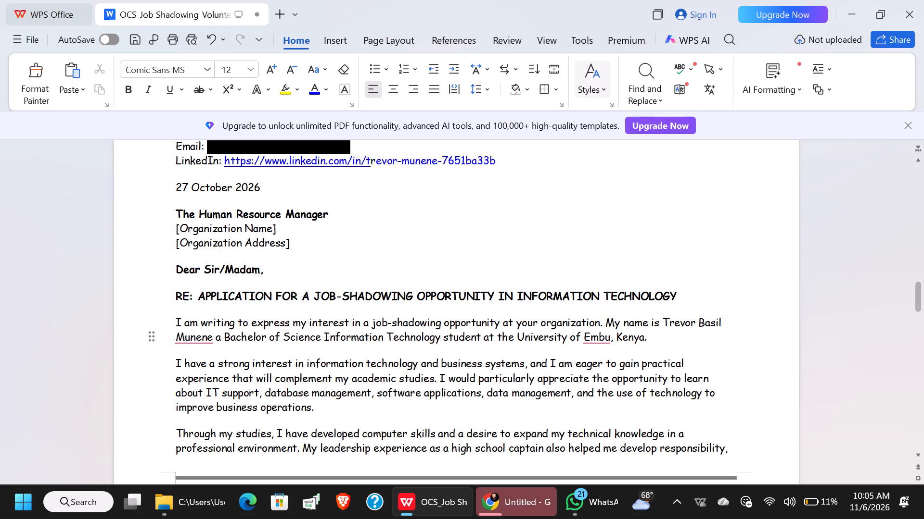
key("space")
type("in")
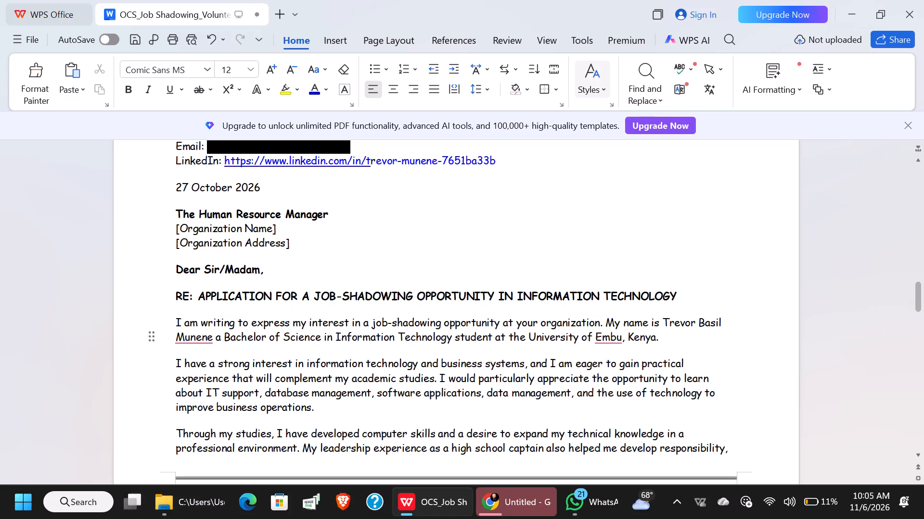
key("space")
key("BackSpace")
Delete "and business systems," from the second paragraph so it reads "information technology and I am eager".
left_click(522, 361)
key("BackSpace")
key("BackSpace")
key("BackSpace")
key("BackSpace")
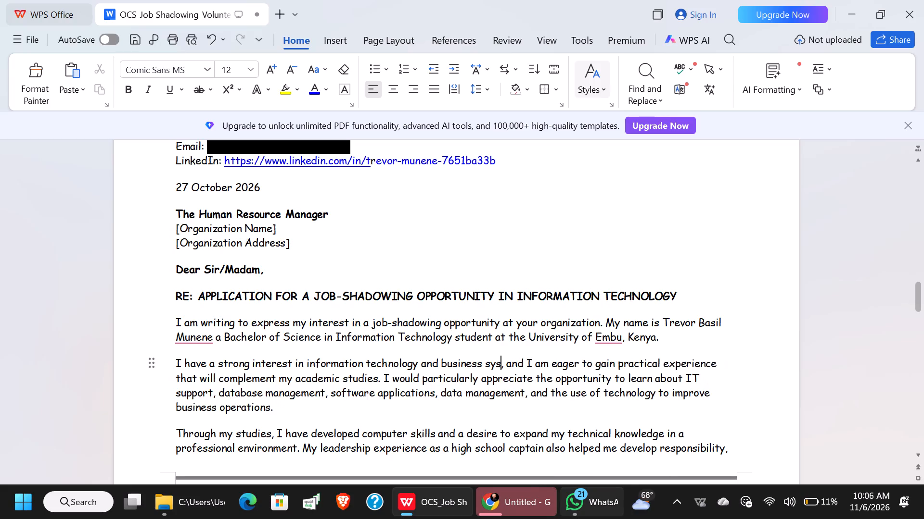
key("BackSpace")
key("BackSpace")
key("BackSpace")
key("BackSpace")
key("BackSpace")
key("BackSpace")
key("BackSpace")
key("BackSpace")
key("BackSpace")
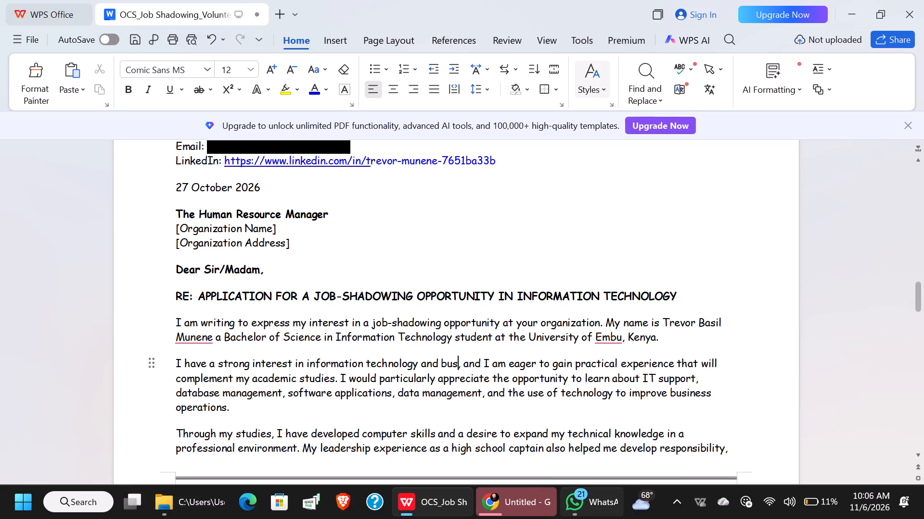
key("BackSpace")
key("BackSpace")
key("BackSpace")
key("BackSpace")
key("BackSpace")
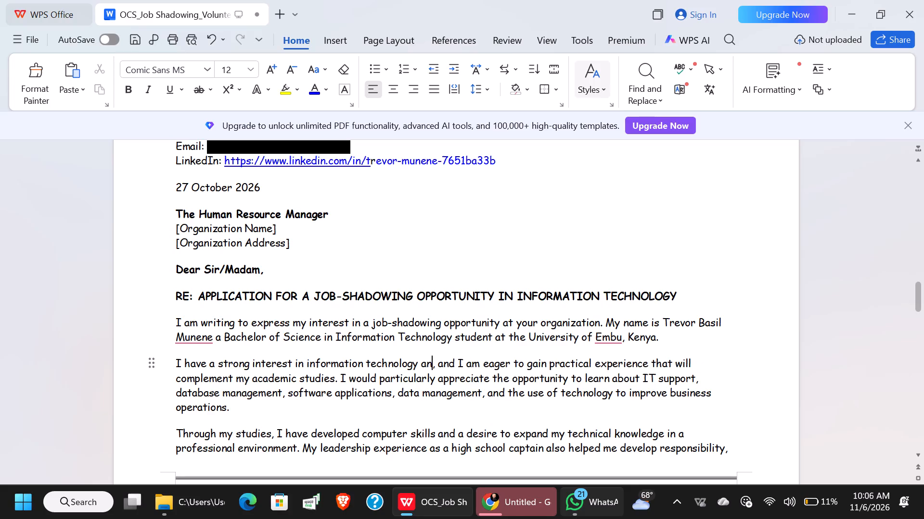
key("BackSpace")
key("BackSpace")
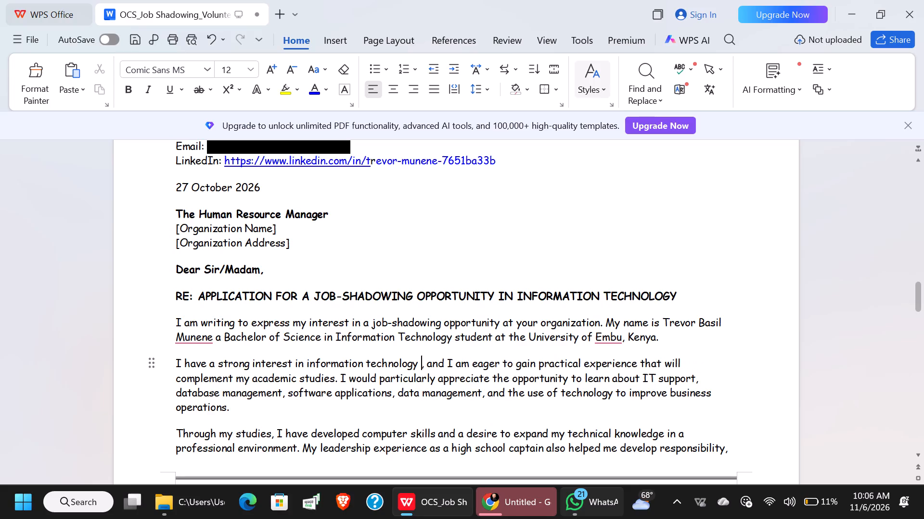
key("Right")
key("BackSpace")
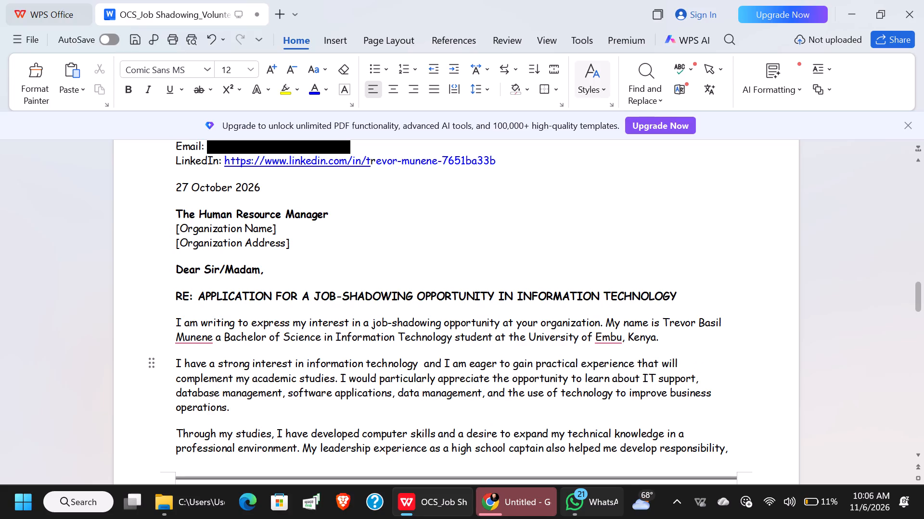
key("BackSpace")
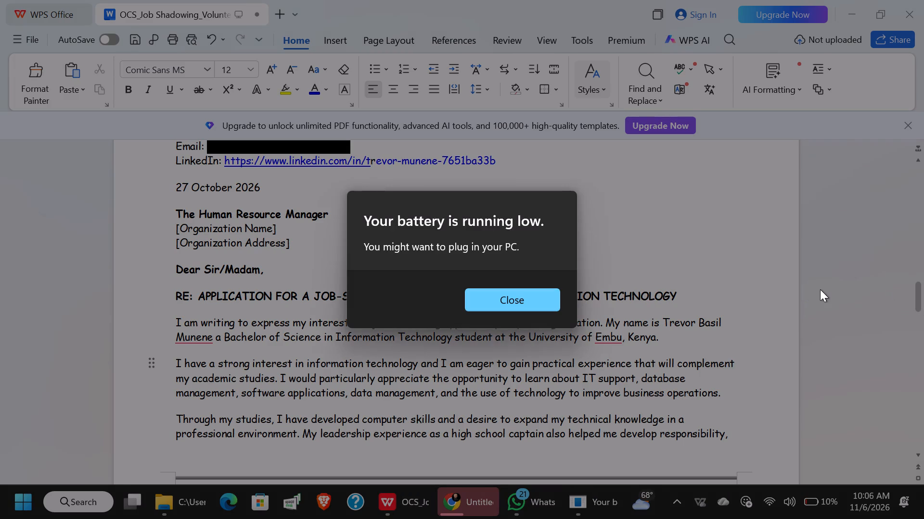
Dismiss the low-battery warning.
left_click(557, 292)
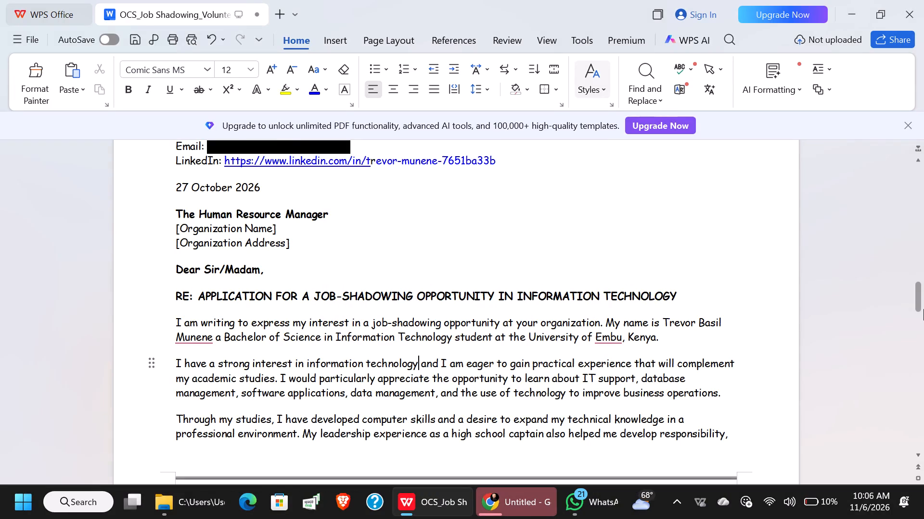
Check the rest of the application letter through to the signature block for remaining details of the previous student.
left_click(919, 295)
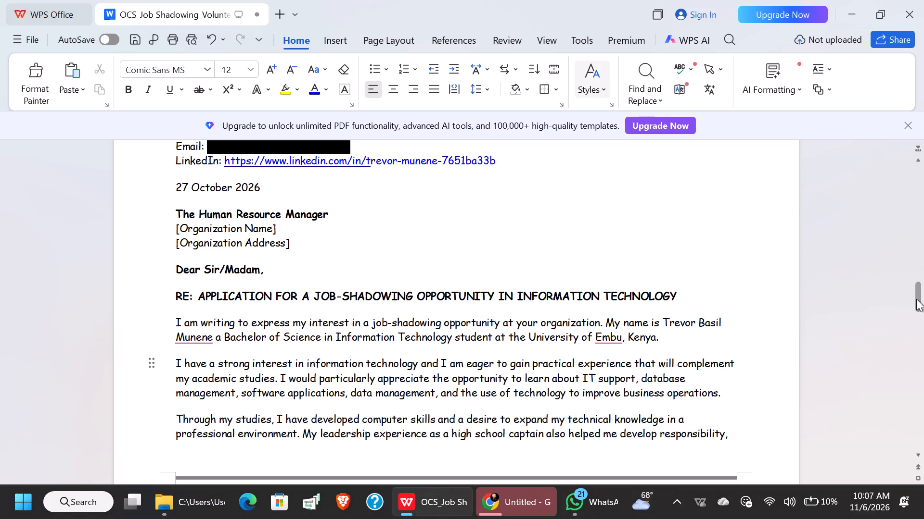
left_click_drag(916, 299, 916, 309)
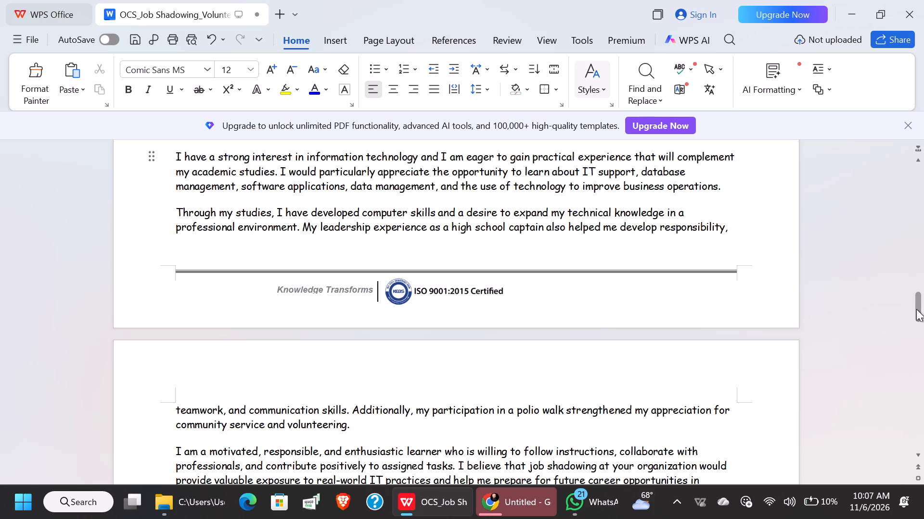
left_click_drag(916, 309, 916, 319)
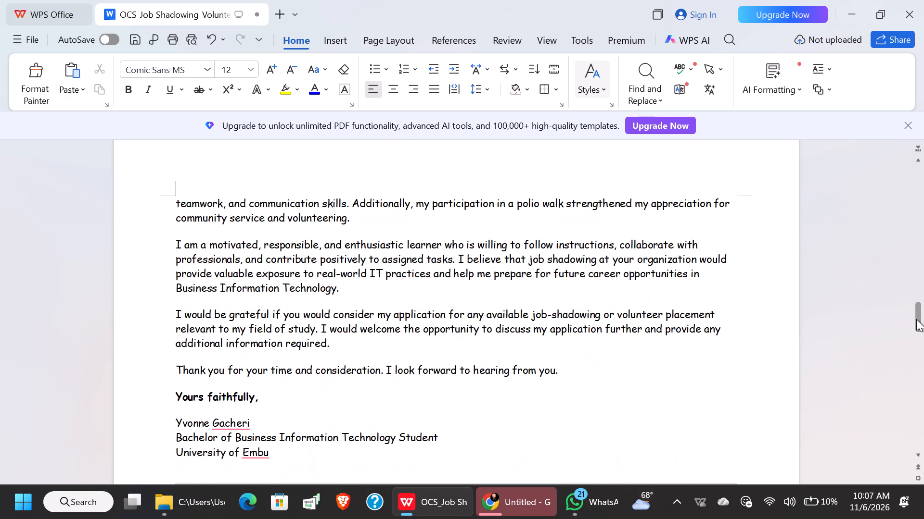
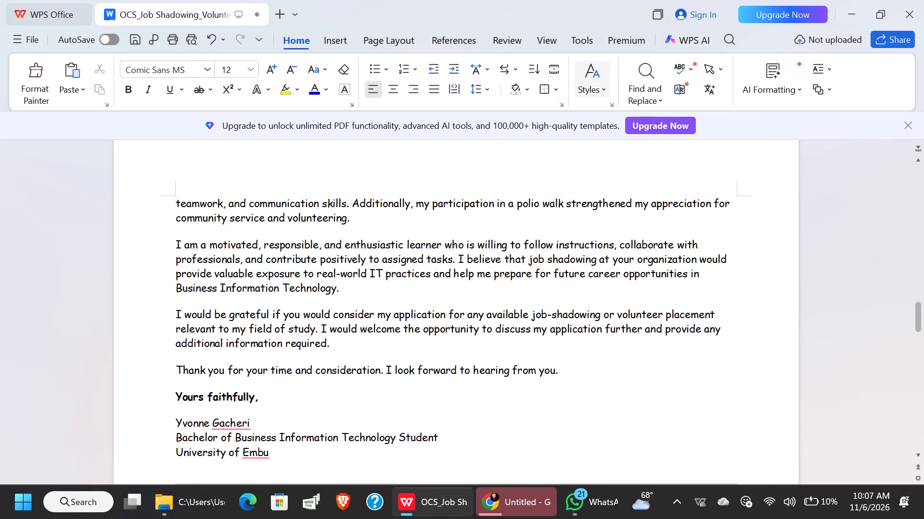
Replace the previous student's name under "Yours faithfully," with the new student's full name.
left_click(252, 418)
key("BackSpace")
key("BackSpace")
key("BackSpace")
key("BackSpace")
key("BackSpace")
key("BackSpace")
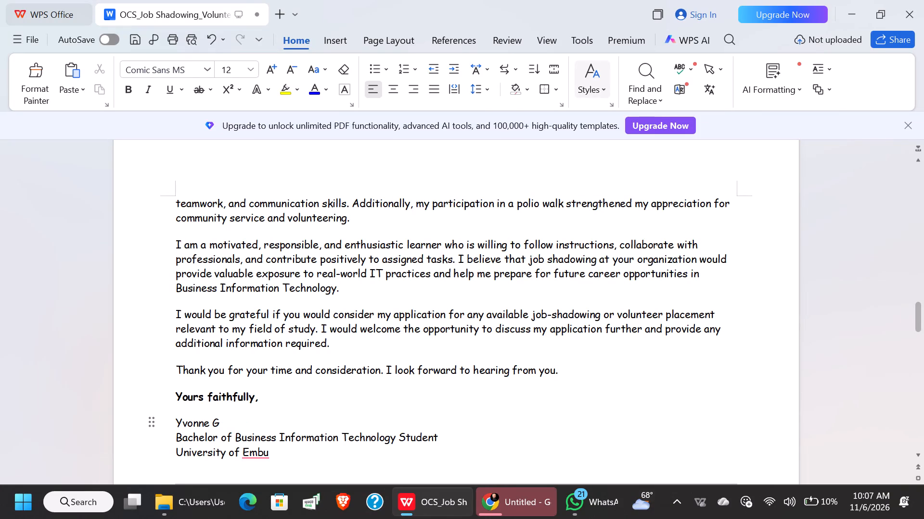
key("BackSpace")
key("BackSpace")
key("BackSpace")
key("BackSpace")
key("BackSpace")
key("BackSpace")
key("BackSpace")
key("BackSpace")
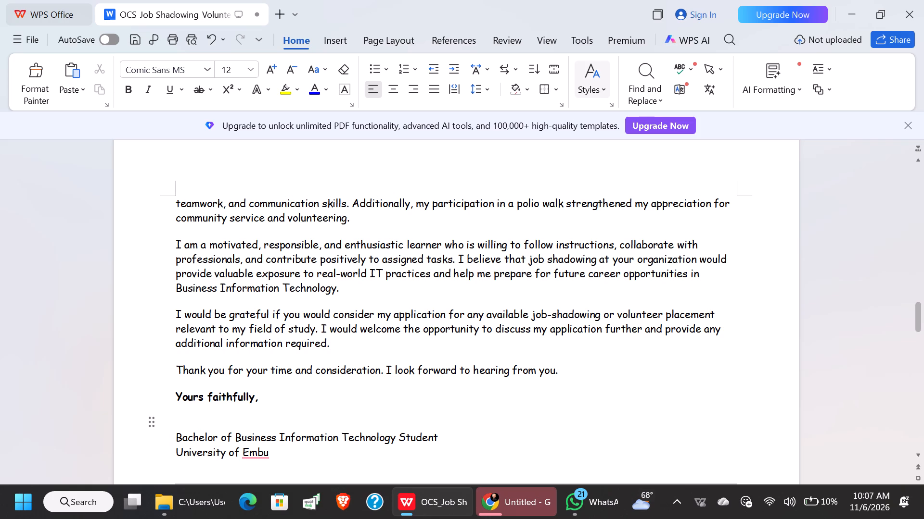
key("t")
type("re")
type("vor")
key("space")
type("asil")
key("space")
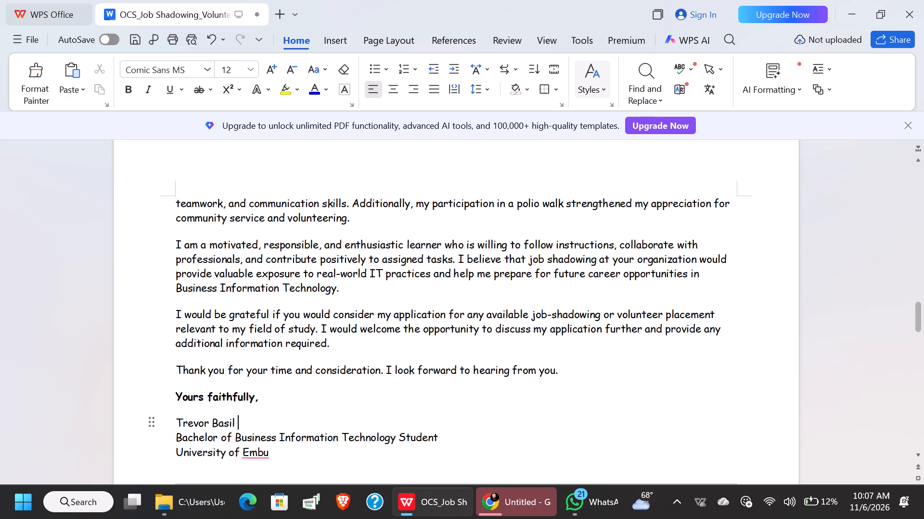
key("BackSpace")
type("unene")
Change the degree line in the signature block to "Bachelor of Science in Information Technology Student".
left_click(275, 435)
key("BackSpace")
key("BackSpace")
key("BackSpace")
key("BackSpace")
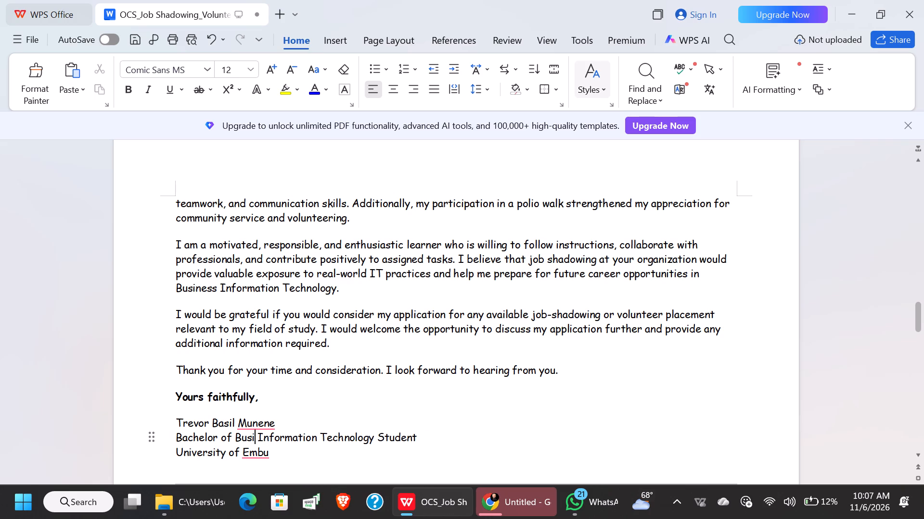
key("BackSpace")
key("BackSpace")
key("BackSpace")
key("BackSpace")
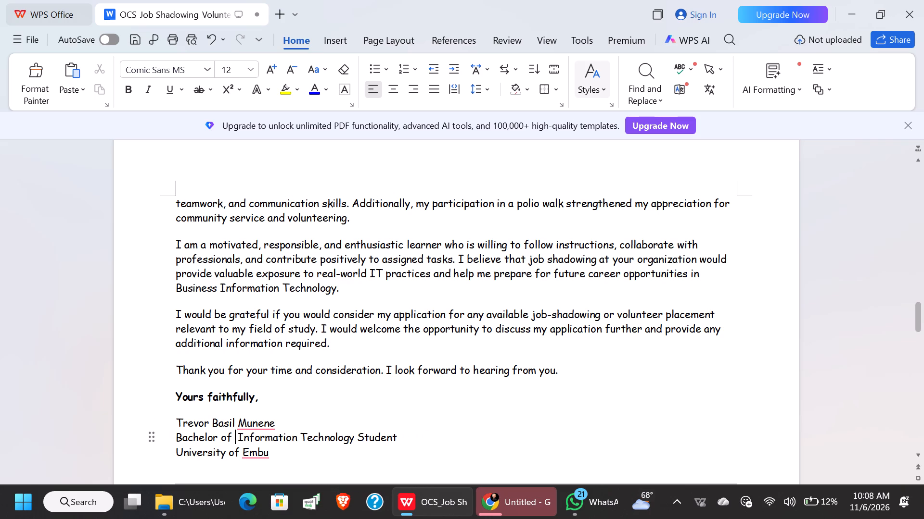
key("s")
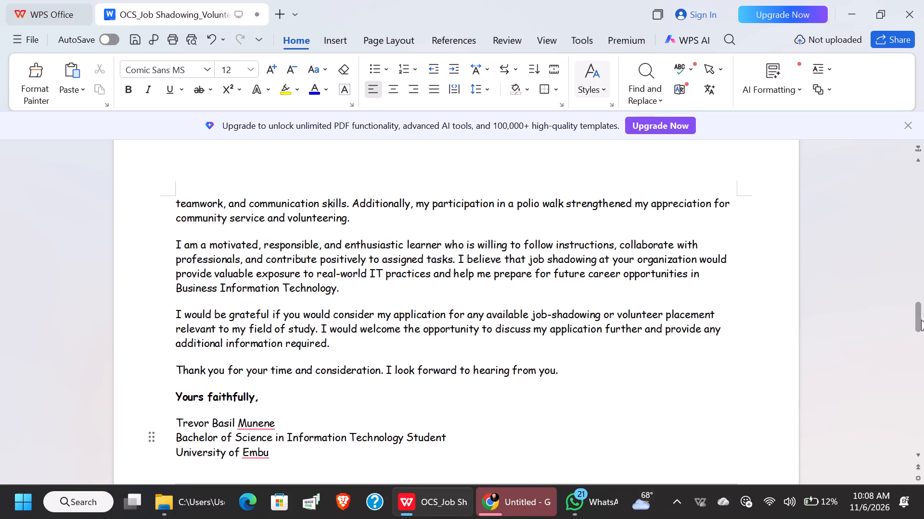
Replace the previous student's name heading the contact block below the signature with the new student's full name in capitals.
left_click_drag(919, 320, 919, 327)
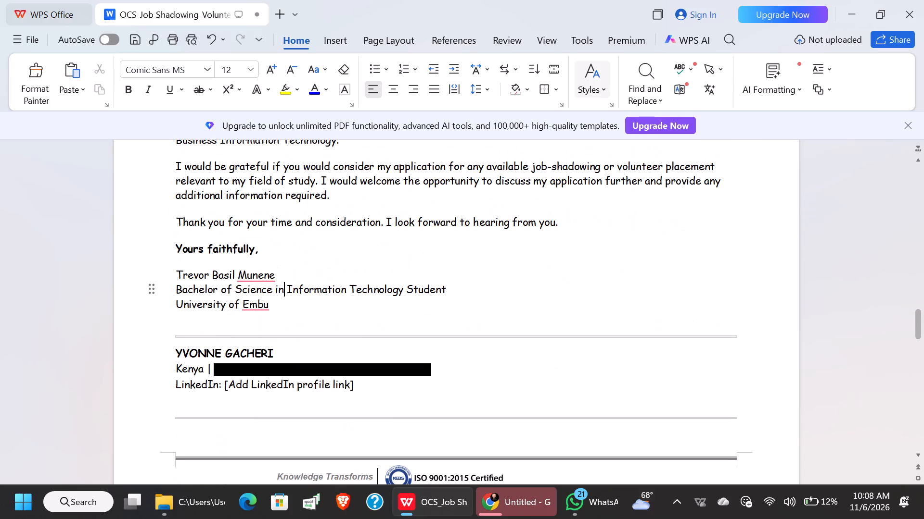
left_click(287, 352)
key("BackSpace")
key("BackSpace")
key("BackSpace")
key("BackSpace")
key("BackSpace")
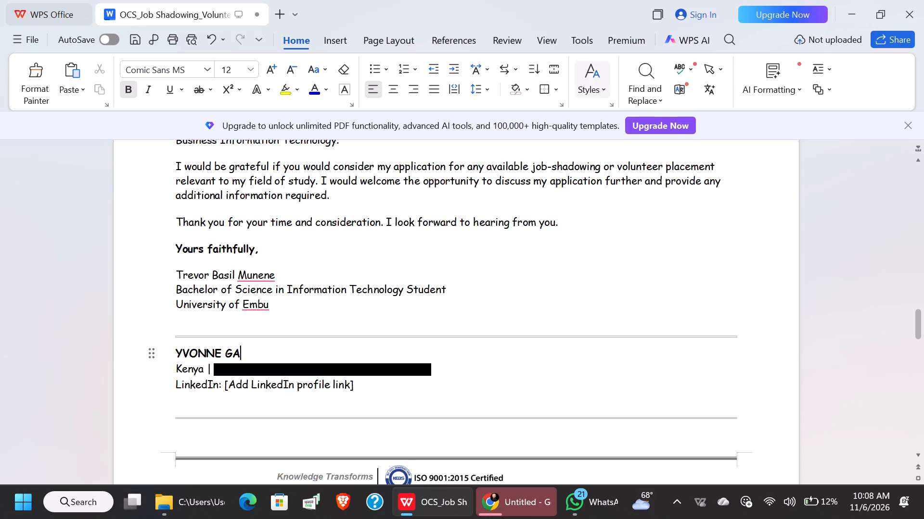
key("BackSpace")
key("BackSpace")
key("BackSpace")
key("BackSpace")
key("BackSpace")
key("BackSpace")
key("BackSpace")
key("BackSpace")
key("BackSpace")
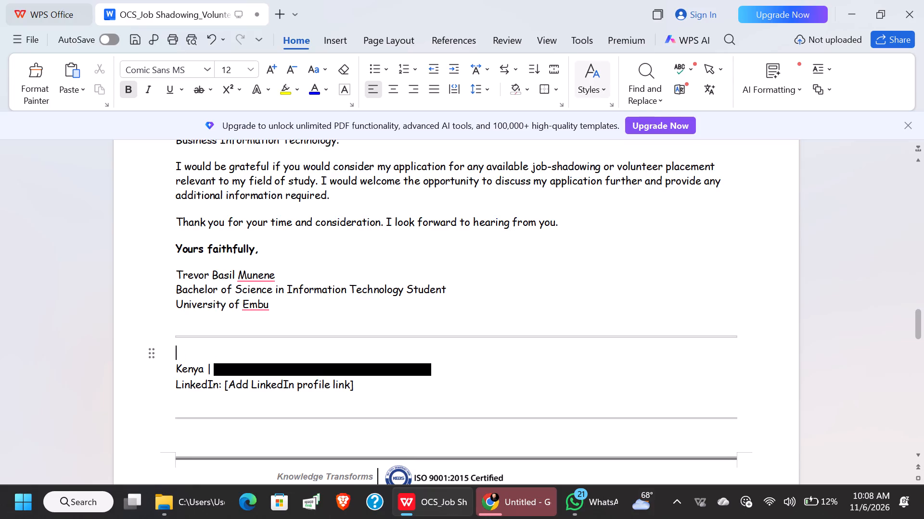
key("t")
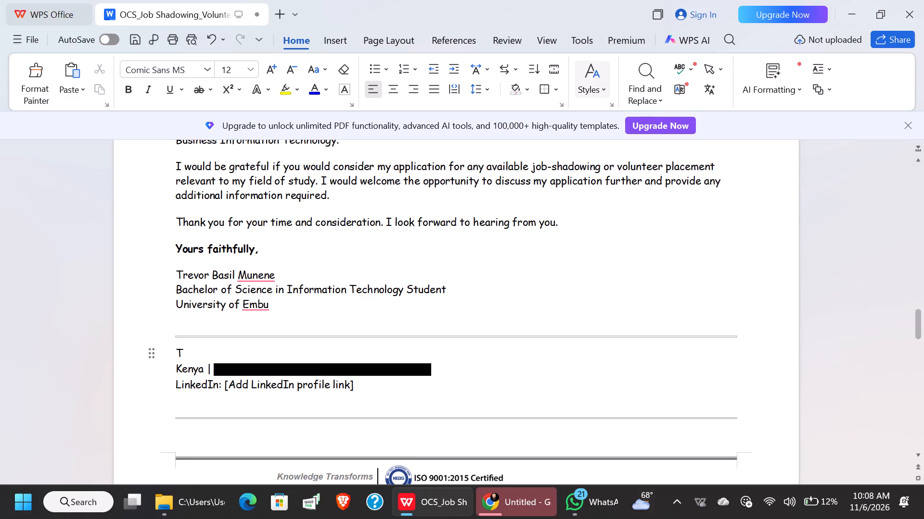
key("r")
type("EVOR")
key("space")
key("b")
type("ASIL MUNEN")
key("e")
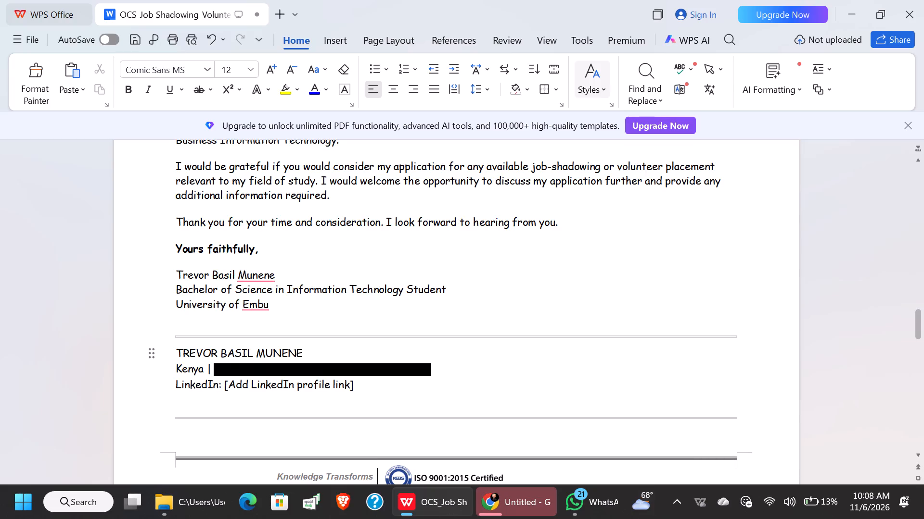
Delete the previous student's first contact detail after "Kenya |" in the contact block below the signature.
left_click(279, 370)
key("BackSpace")
key("BackSpace")
key("BackSpace")
key("BackSpace")
key("BackSpace")
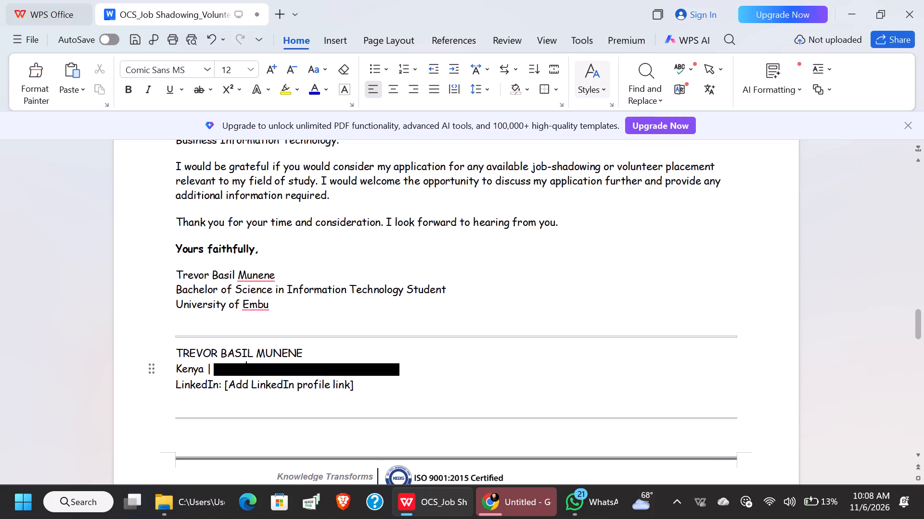
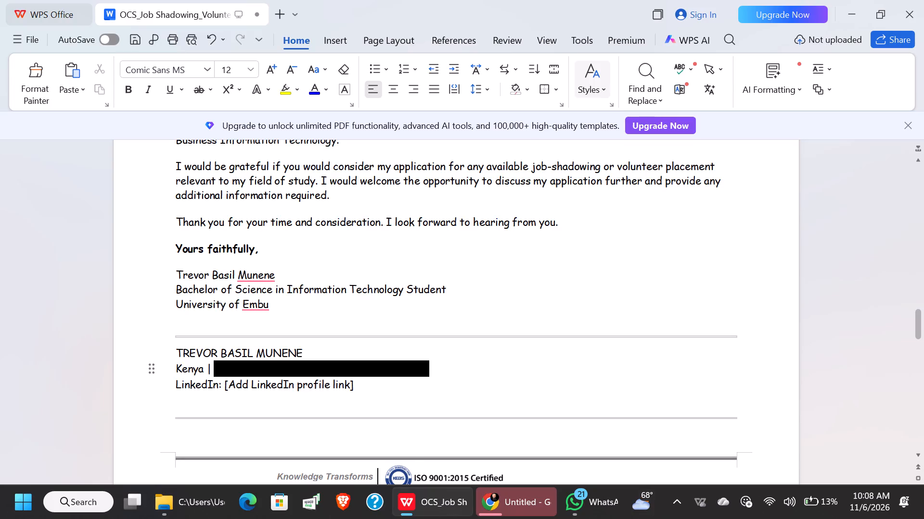
Replace the previous student's e-mail address in the contact block below the signature with the new student's e-mail address.
key("BackSpace")
key("BackSpace")
key("BackSpace")
key("BackSpace")
key("BackSpace")
key("BackSpace")
key("BackSpace")
key("BackSpace")
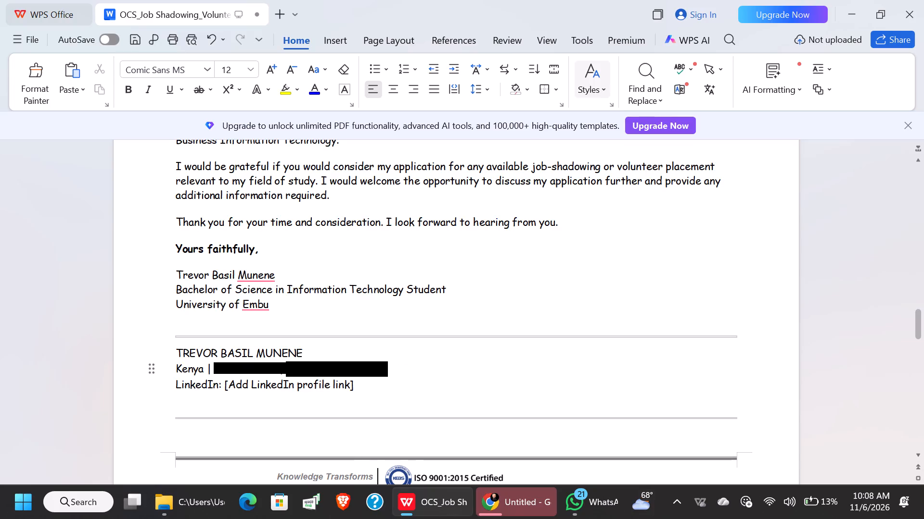
key("BackSpace")
key("BackSpace")
key("BackSpace")
key("BackSpace")
key("BackSpace")
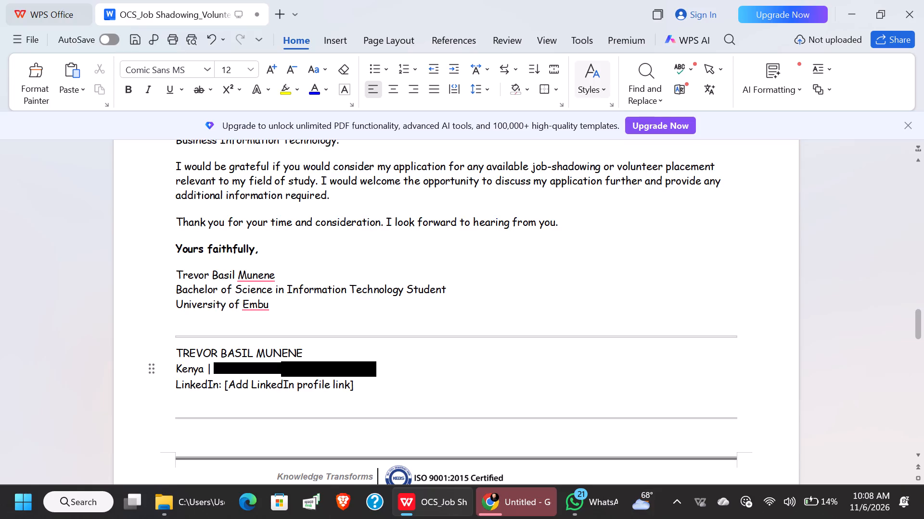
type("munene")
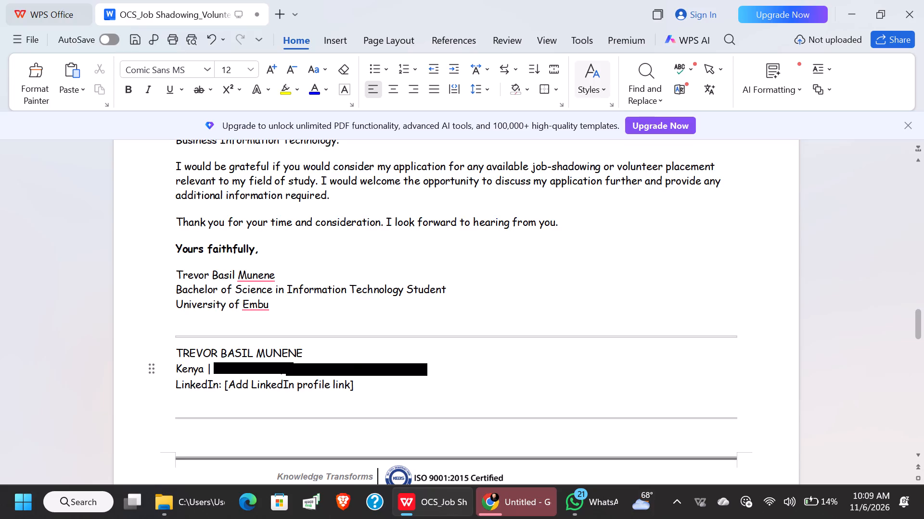
left_click(368, 367)
key("BackSpace")
key("BackSpace")
key("BackSpace")
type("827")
left_click(363, 380)
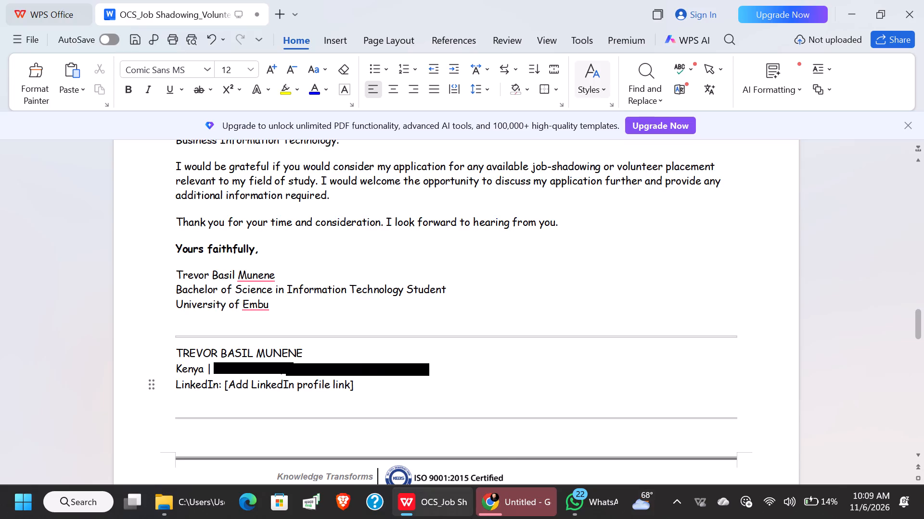
left_click(577, 340)
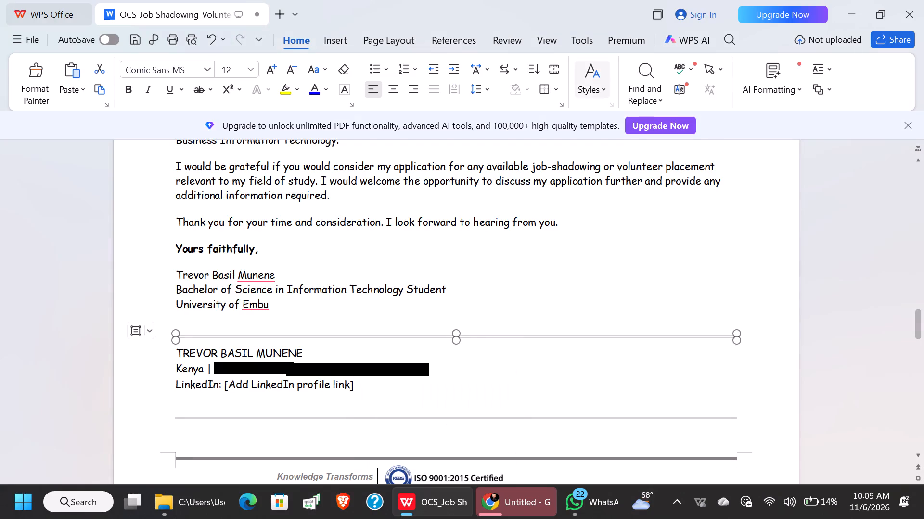
left_click(810, 342)
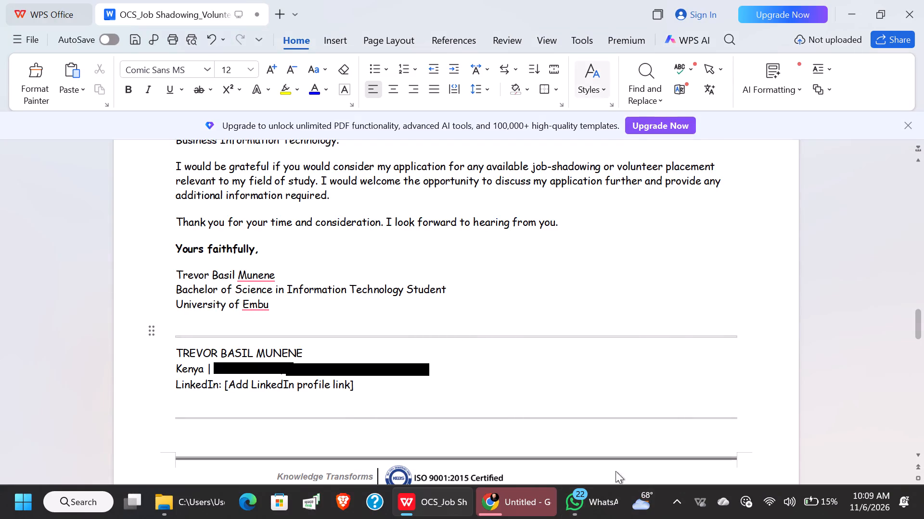
Copy the new student's LinkedIn profile link from the contact details at the top of the job-shadowing application letter.
left_click_drag(918, 325, 921, 317)
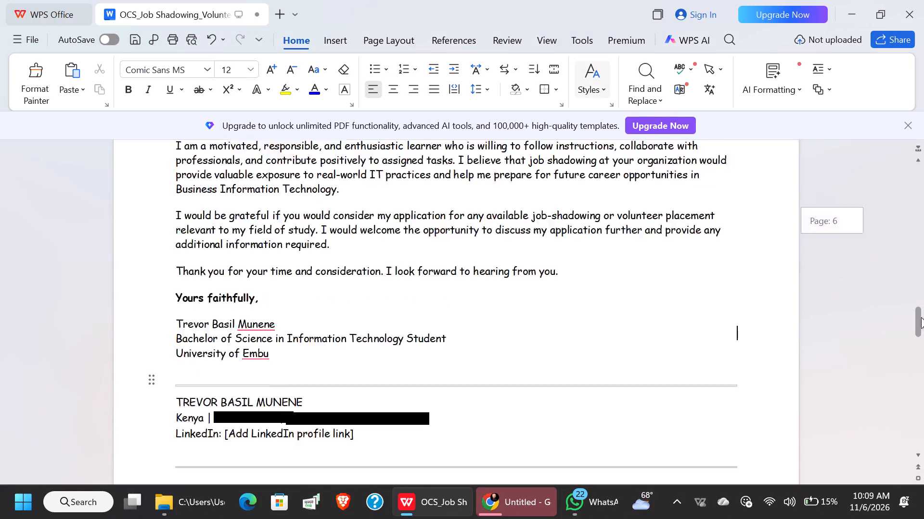
left_click_drag(921, 317, 923, 295)
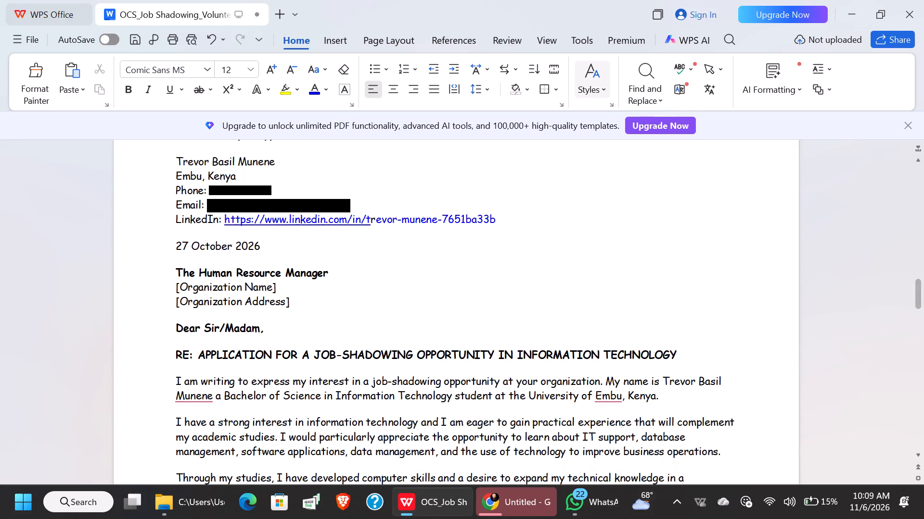
left_click_drag(224, 219, 254, 219)
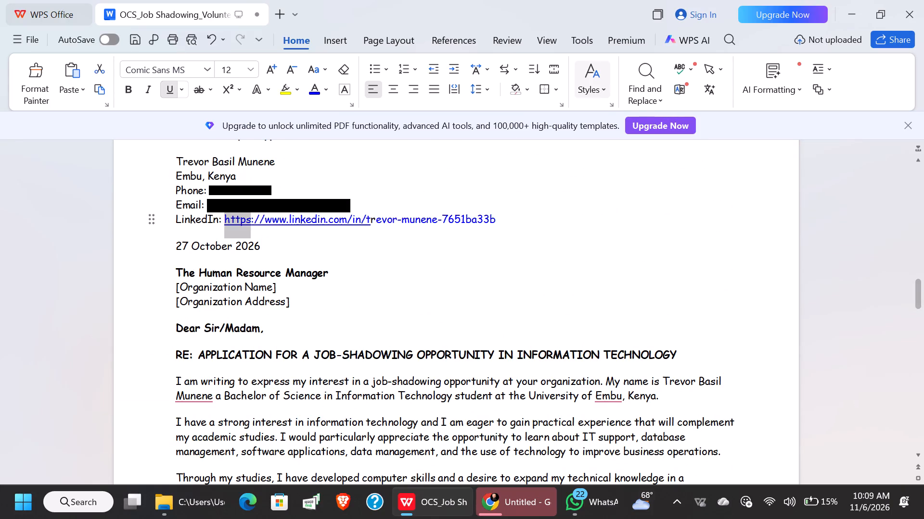
left_click_drag(254, 219, 330, 219)
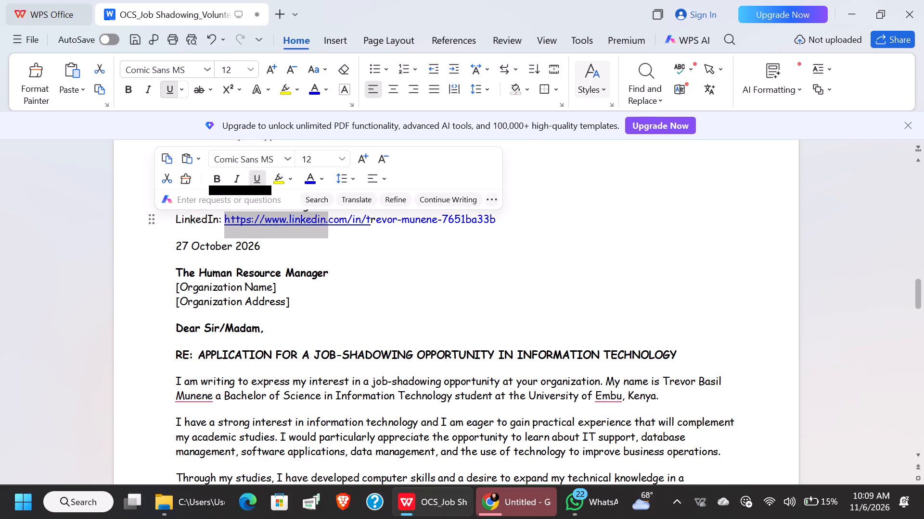
left_click_drag(330, 229, 265, 214)
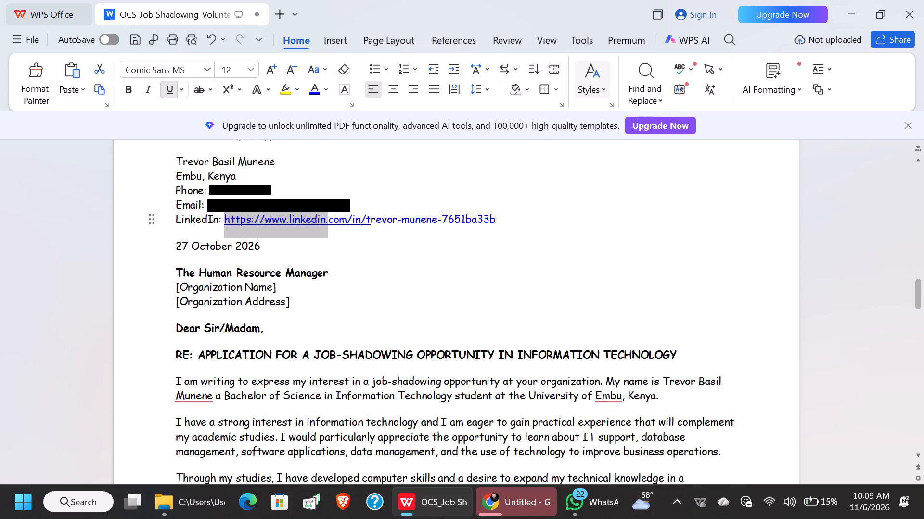
left_click_drag(224, 224, 368, 239)
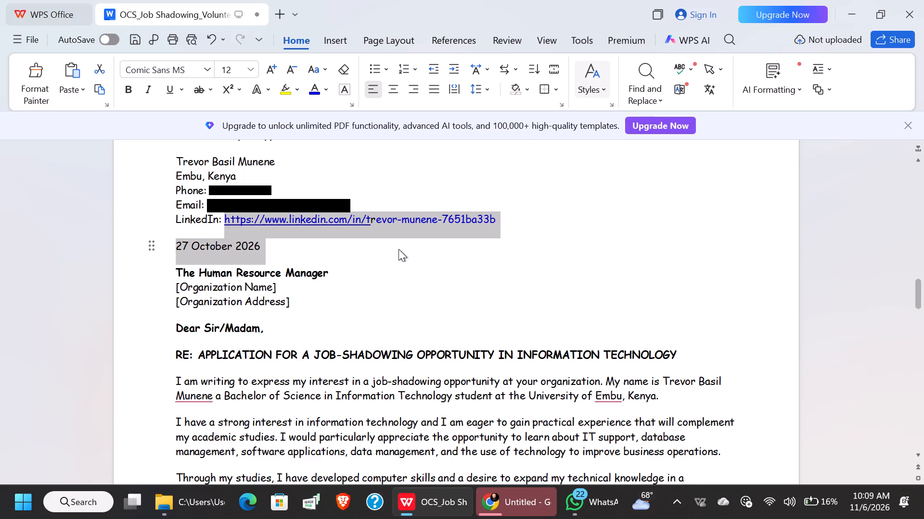
key("ctrl+c")
key("ctrl+c")
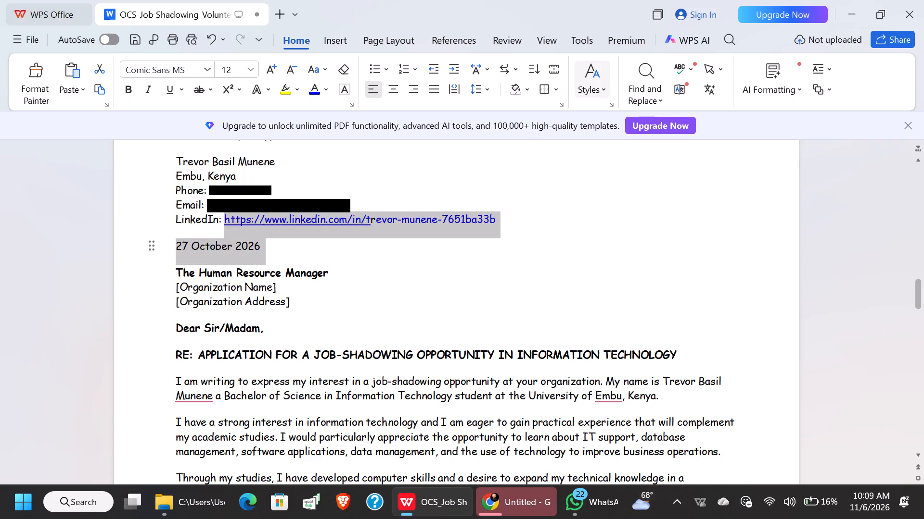
left_click(426, 276)
left_click_drag(438, 163, 525, 211)
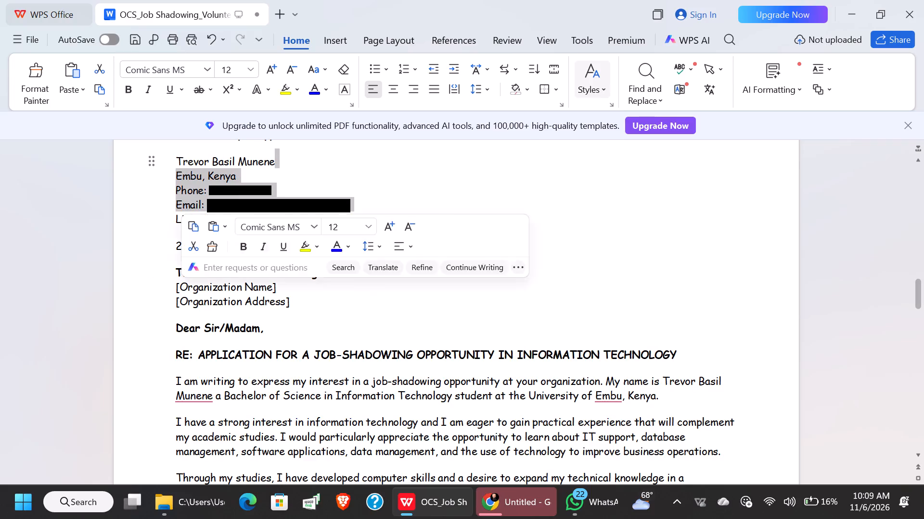
left_click(731, 264)
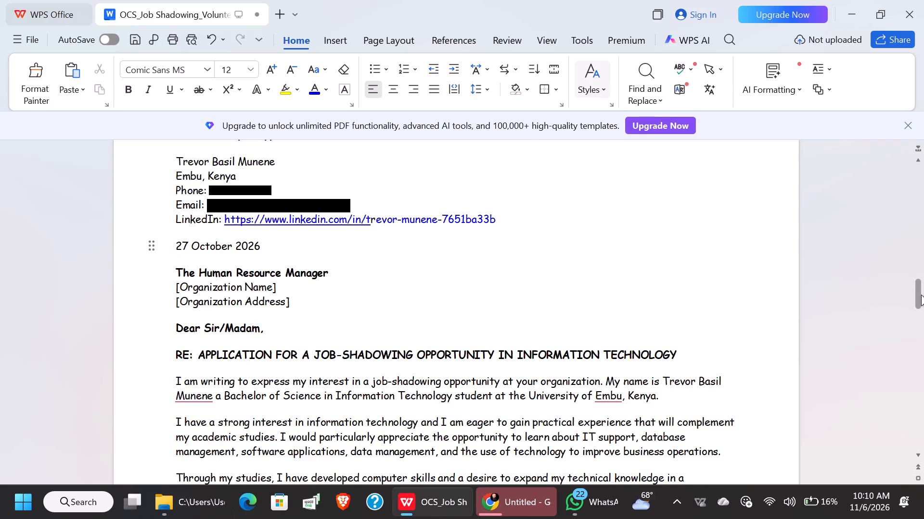
Replace the "[Add LinkedIn profile link]" placeholder in the contact block below the signature with the copied LinkedIn link.
left_click_drag(921, 295, 921, 324)
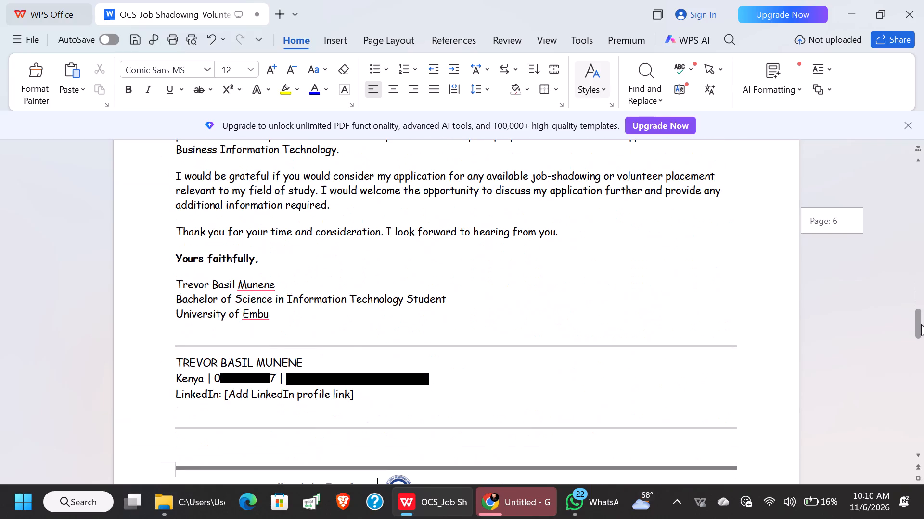
left_click_drag(921, 324, 921, 330)
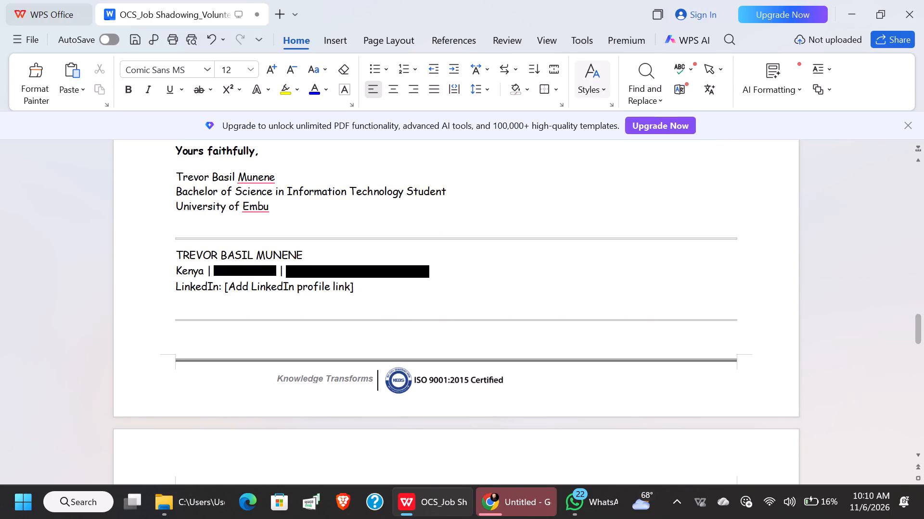
left_click(355, 282)
key("BackSpace")
key("BackSpace")
key("BackSpace")
key("BackSpace")
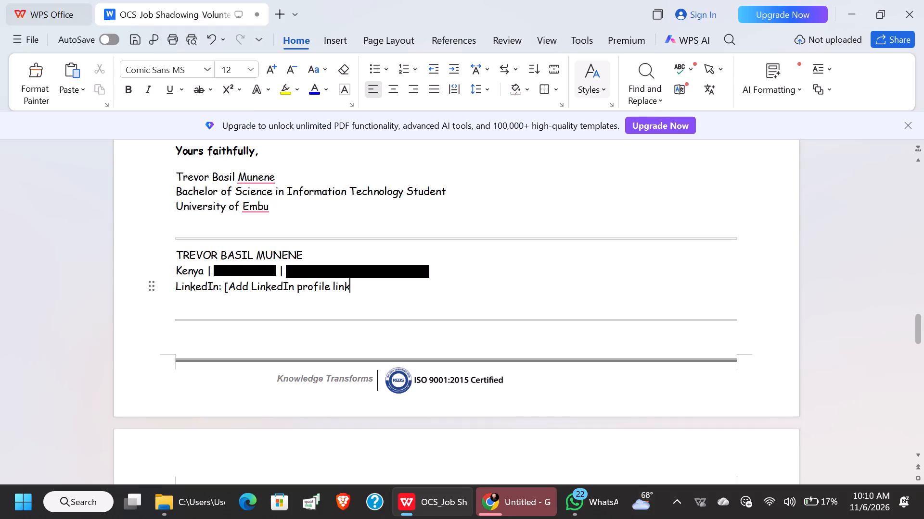
key("BackSpace")
key("BackSpace")
key("BackSpace")
key("BackSpace")
key("BackSpace")
key("BackSpace")
key("BackSpace")
key("BackSpace")
key("BackSpace")
key("BackSpace")
key("BackSpace")
key("BackSpace")
key("BackSpace")
key("BackSpace")
key("BackSpace")
key("BackSpace")
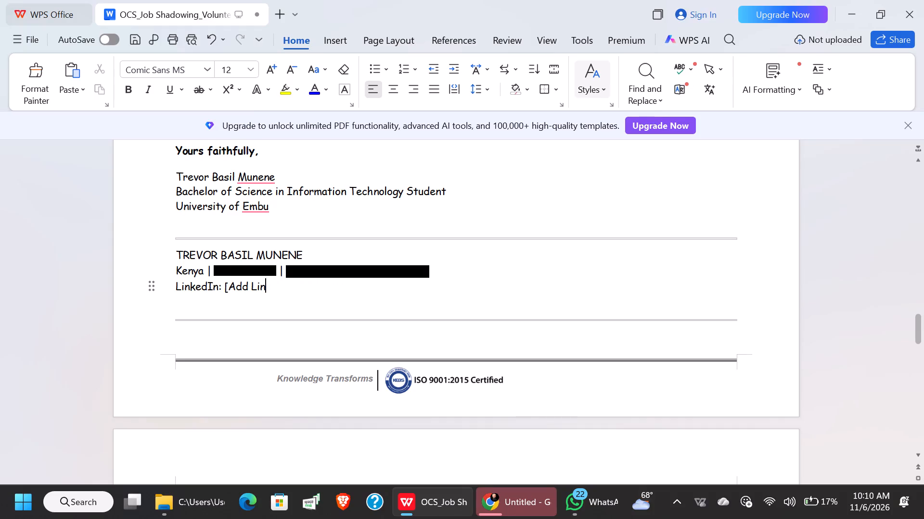
key("BackSpace")
key("BackSpace")
key("BackSpace")
key("BackSpace")
key("BackSpace")
key("BackSpace")
key("BackSpace")
key("ctrl+v")
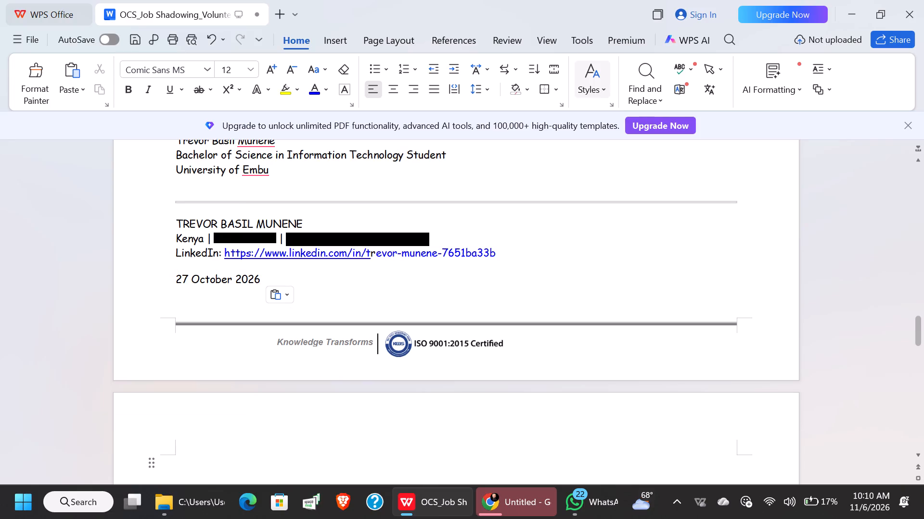
Delete the pasted date line "27 October 2026" and its empty paragraph below the LinkedIn link in the contact block.
left_click(264, 277)
key("BackSpace")
key("BackSpace")
key("BackSpace")
key("BackSpace")
key("BackSpace")
key("BackSpace")
key("BackSpace")
key("BackSpace")
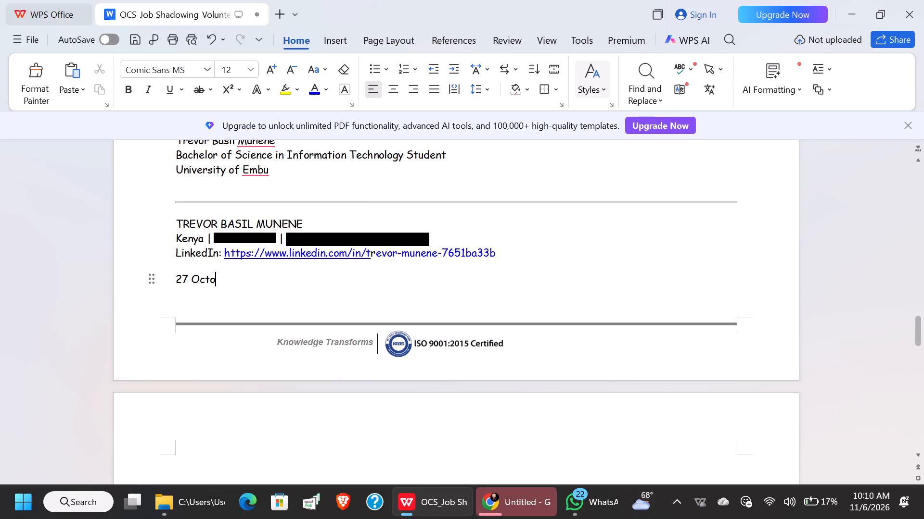
key("BackSpace")
key("BackSpace")
key("BackSpace")
key("BackSpace")
key("BackSpace")
key("BackSpace")
key("BackSpace")
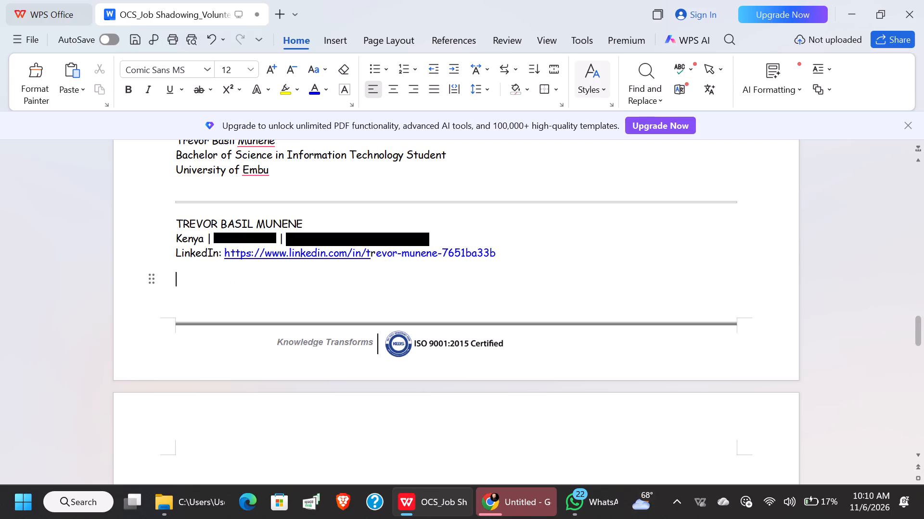
key("BackSpace")
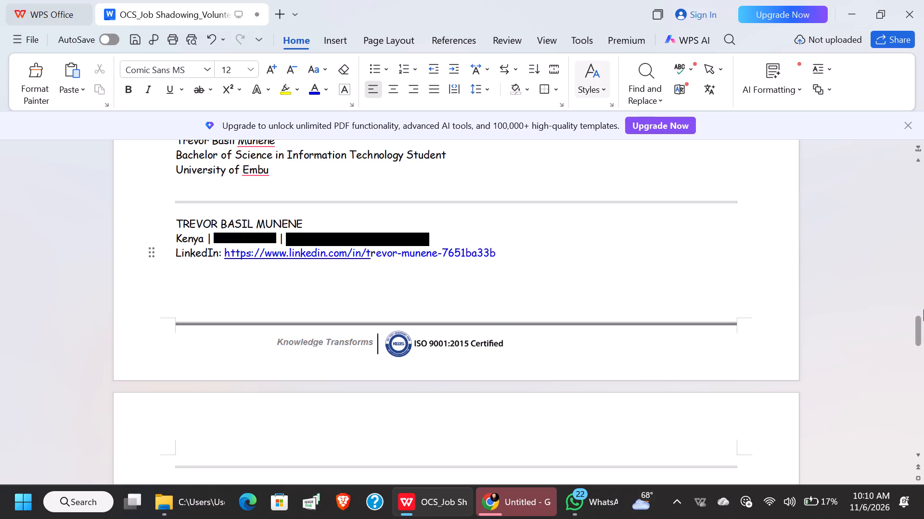
Change the degree name in the CV's Professional Profile paragraph to "Bachelor of Science in Information Technology".
left_click_drag(914, 317, 916, 324)
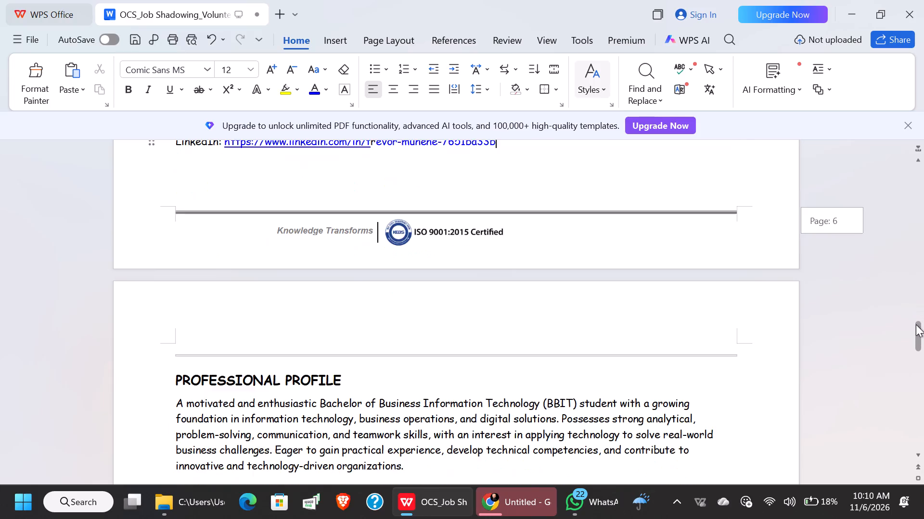
left_click_drag(916, 324, 919, 334)
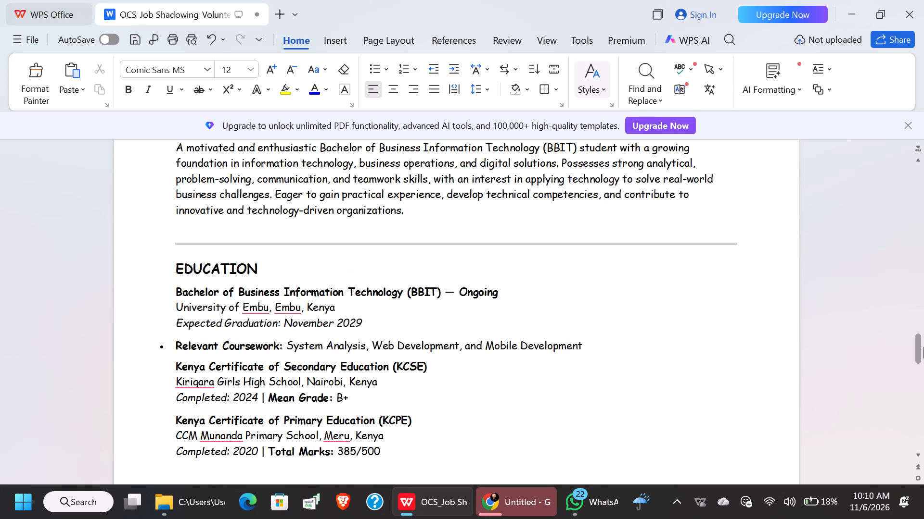
left_click_drag(919, 347, 919, 340)
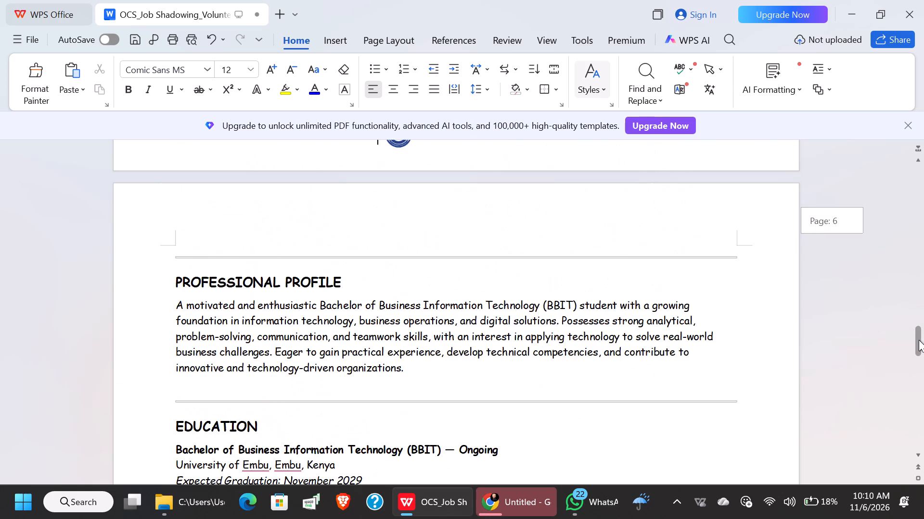
left_click_drag(919, 340, 919, 342)
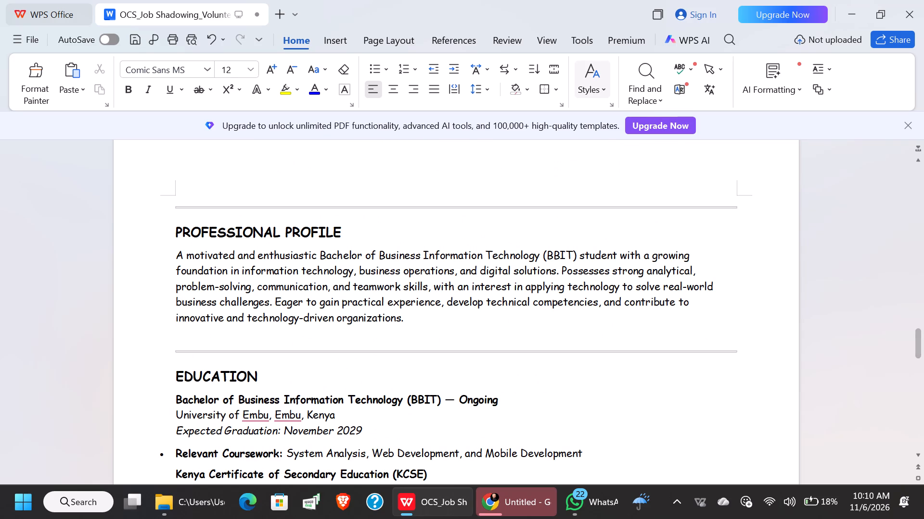
left_click(421, 259)
key("BackSpace")
key("BackSpace")
key("BackSpace")
key("BackSpace")
key("BackSpace")
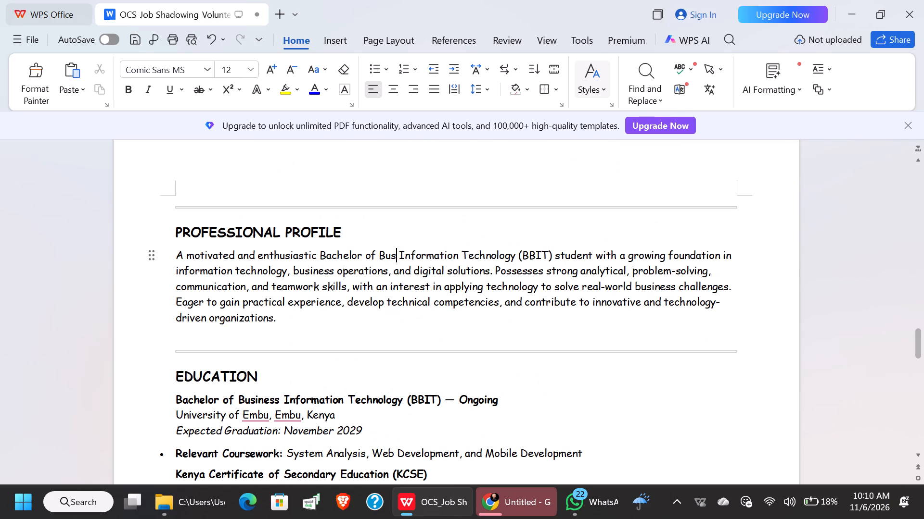
key("BackSpace")
key("BackSpace")
key("BackSpace")
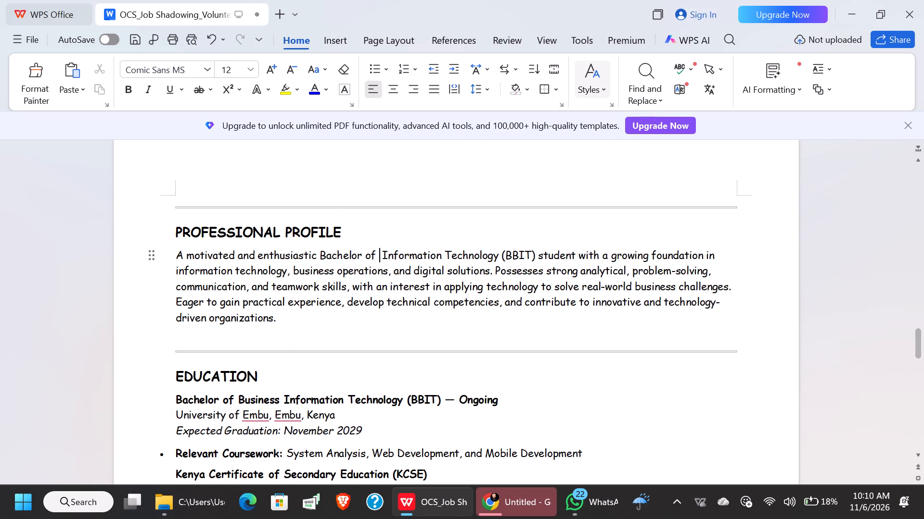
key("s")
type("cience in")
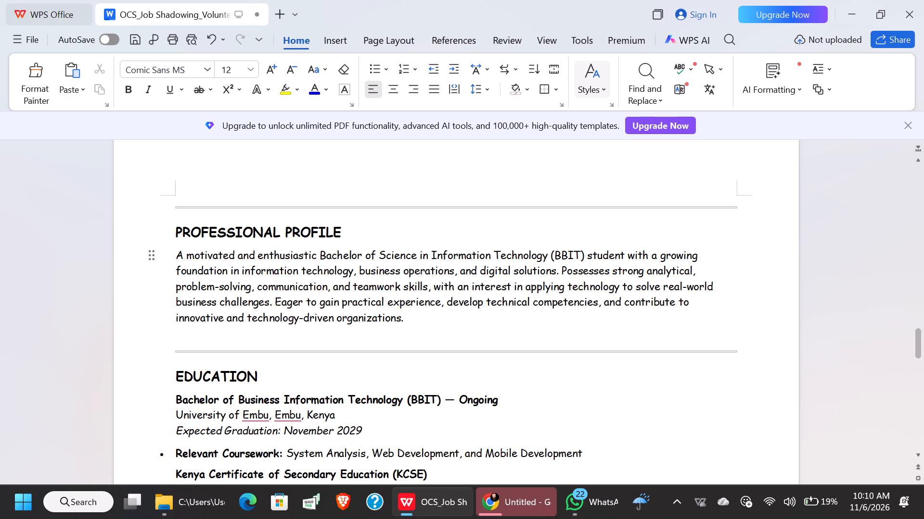
Change the degree abbreviation in brackets in the Professional Profile paragraph to "BscIT".
left_click(565, 256)
key("BackSpace")
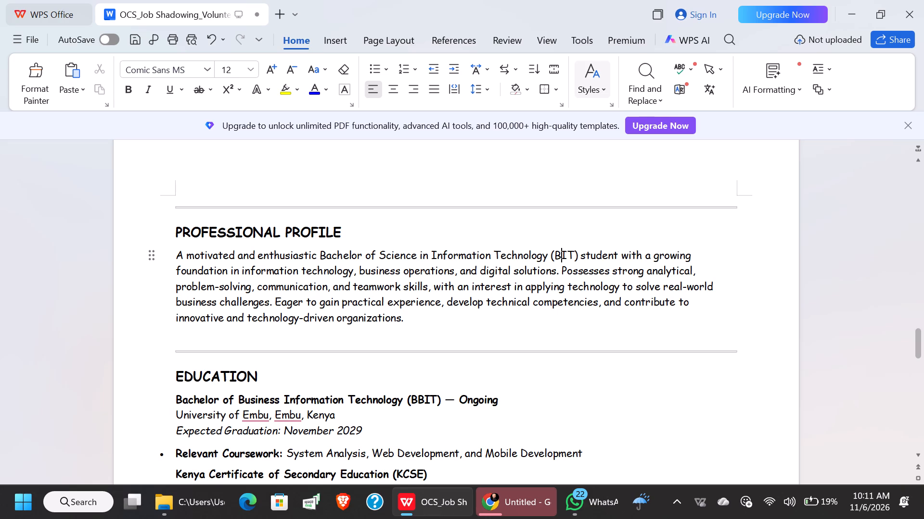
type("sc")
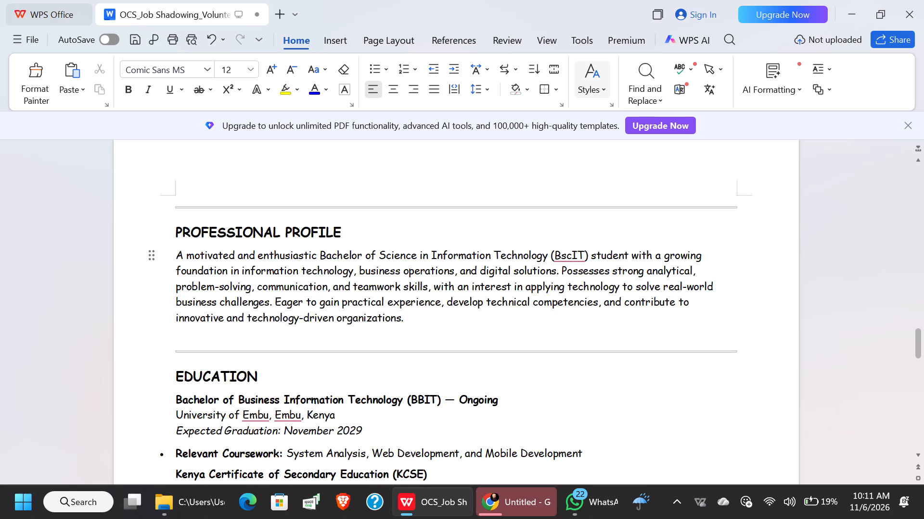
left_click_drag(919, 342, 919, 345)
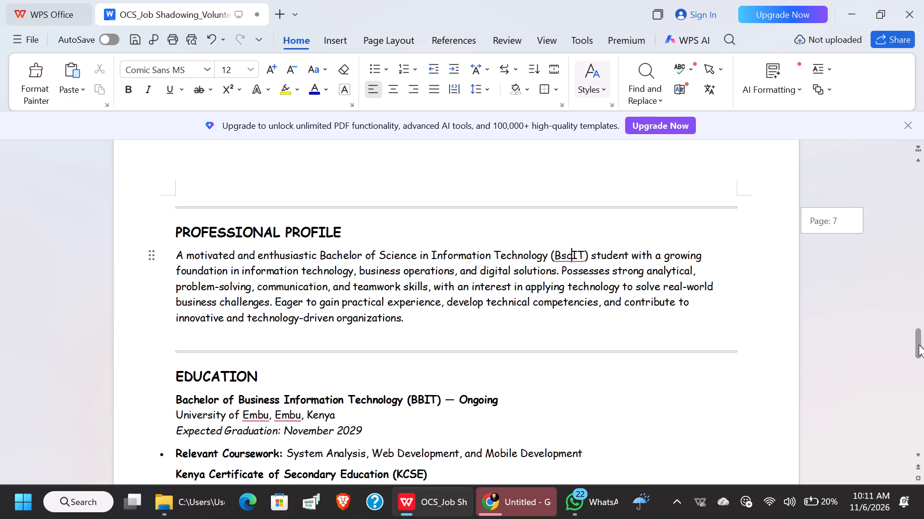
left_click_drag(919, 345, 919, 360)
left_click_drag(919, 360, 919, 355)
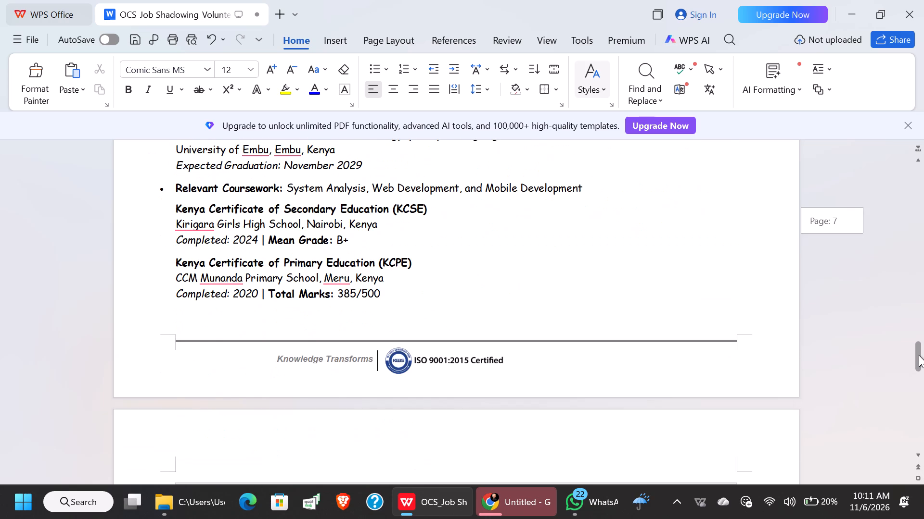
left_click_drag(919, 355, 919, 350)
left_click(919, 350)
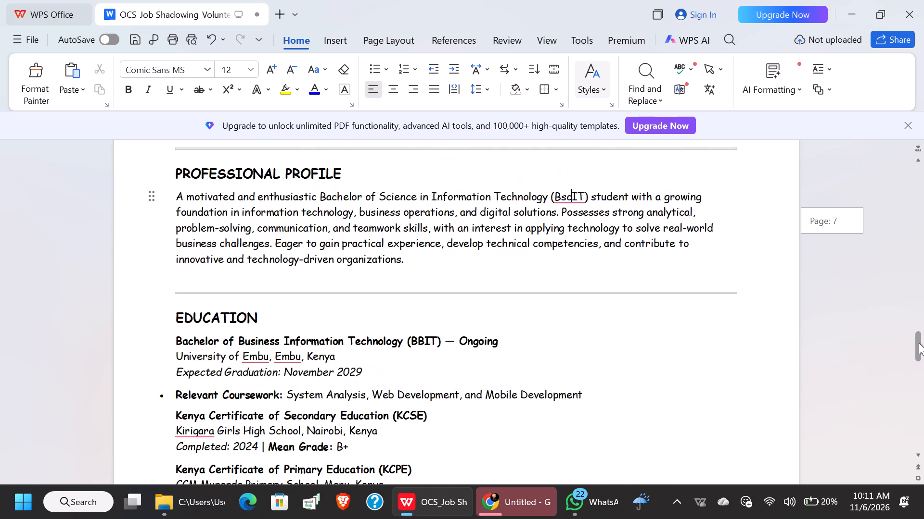
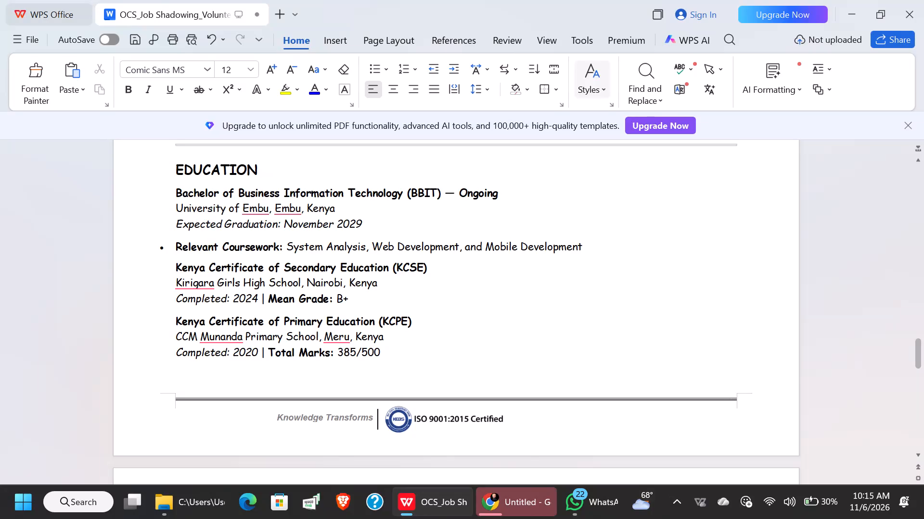
Change the degree abbreviation in brackets in the Education section's degree heading to "BscIT".
left_click(421, 194)
left_click(421, 194)
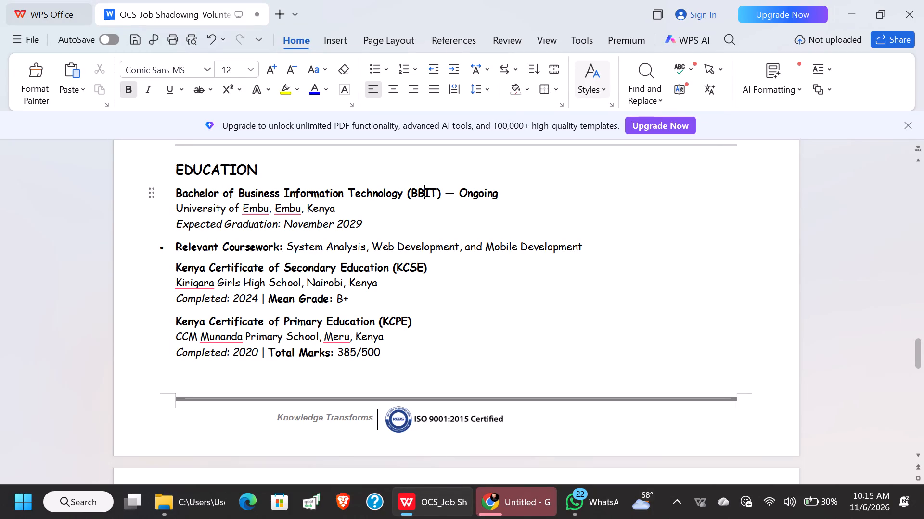
key("BackSpace")
type("sc")
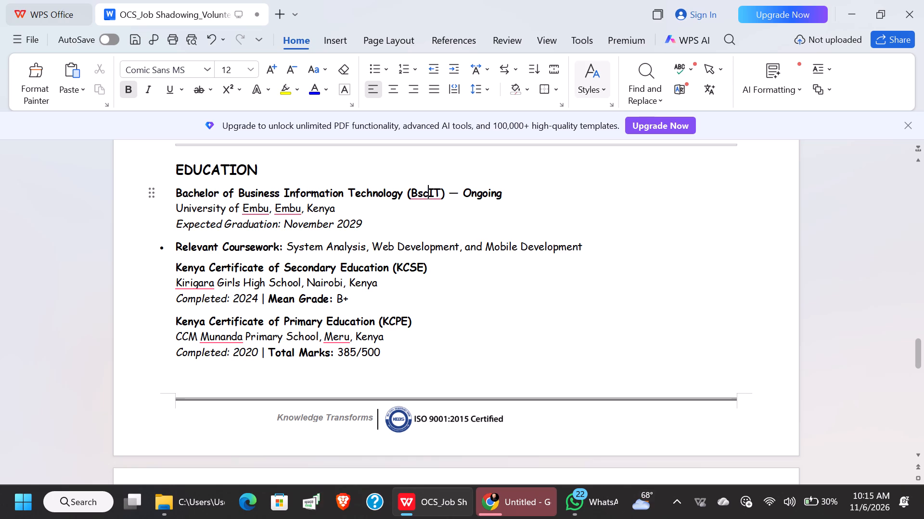
Change the degree name in the Education section's heading to "Bachelor of Science In Information Technology".
left_click(282, 188)
key("BackSpace")
key("BackSpace")
key("BackSpace")
key("BackSpace")
key("BackSpace")
key("BackSpace")
key("BackSpace")
key("BackSpace")
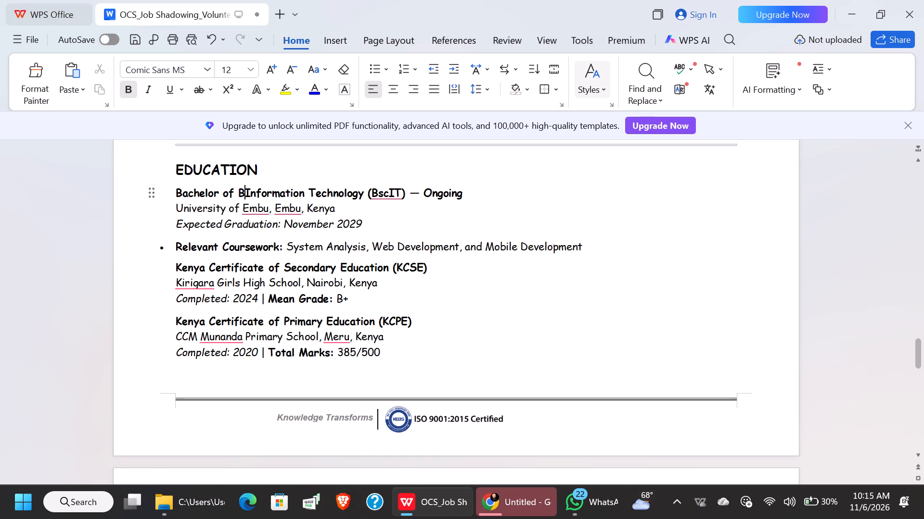
key("BackSpace")
key("s")
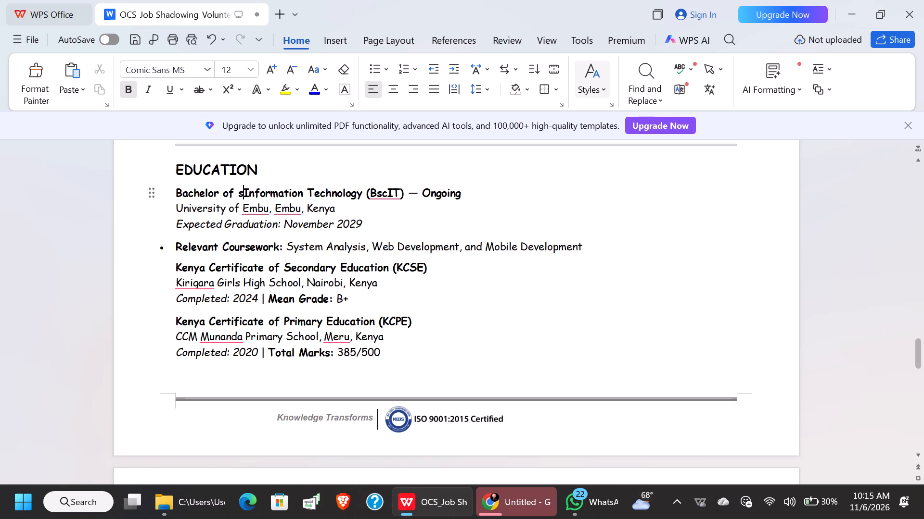
key("BackSpace")
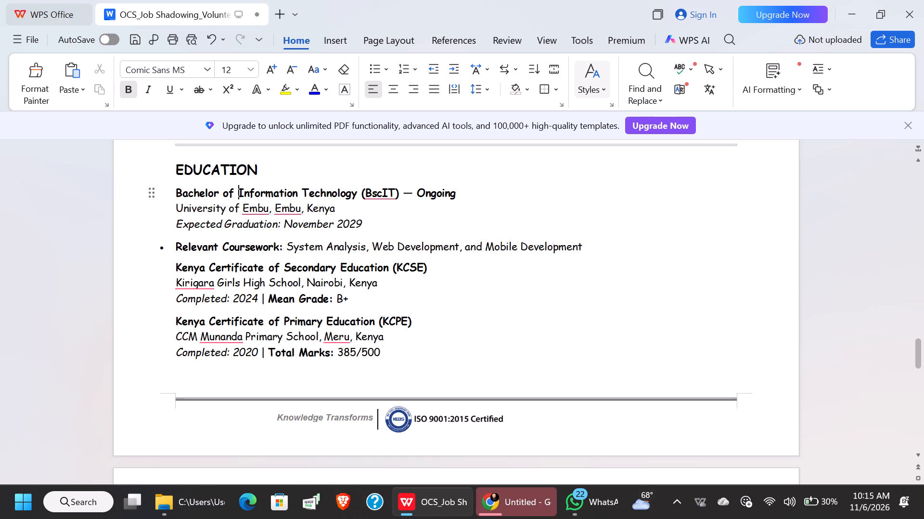
key("s")
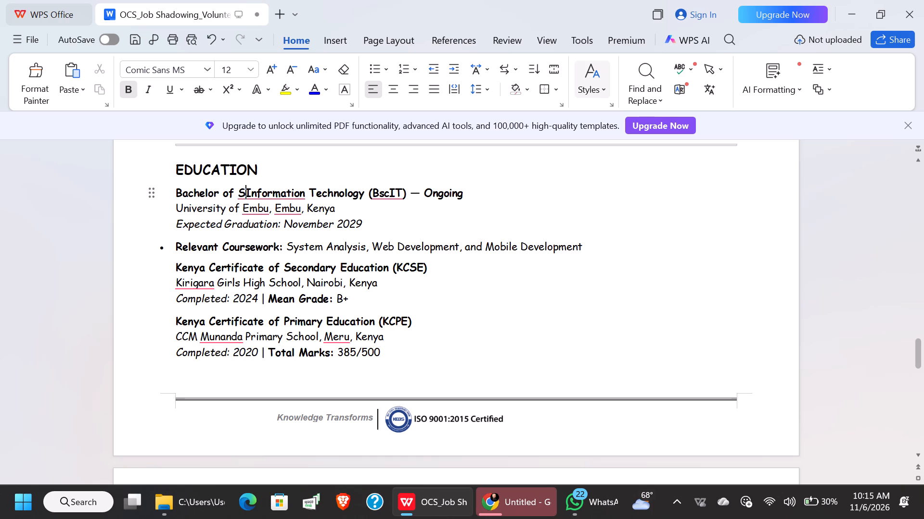
type("ci")
type("ence")
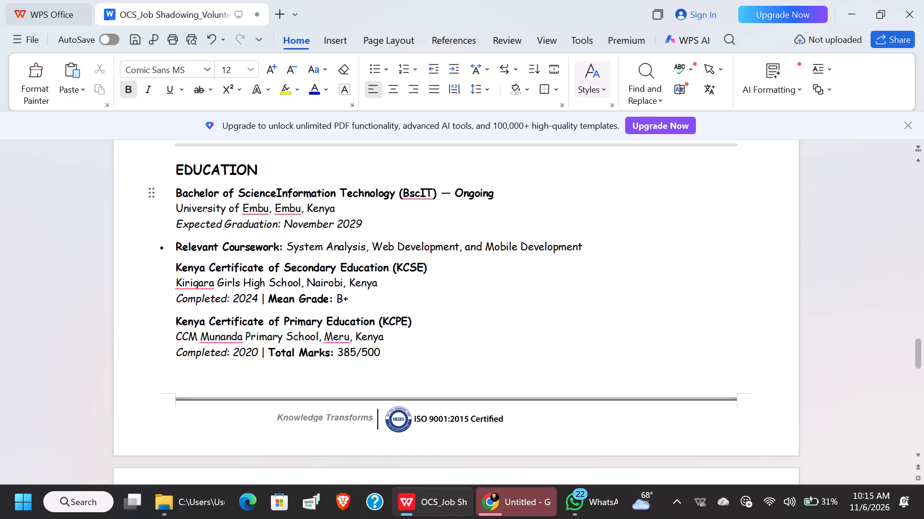
key("space")
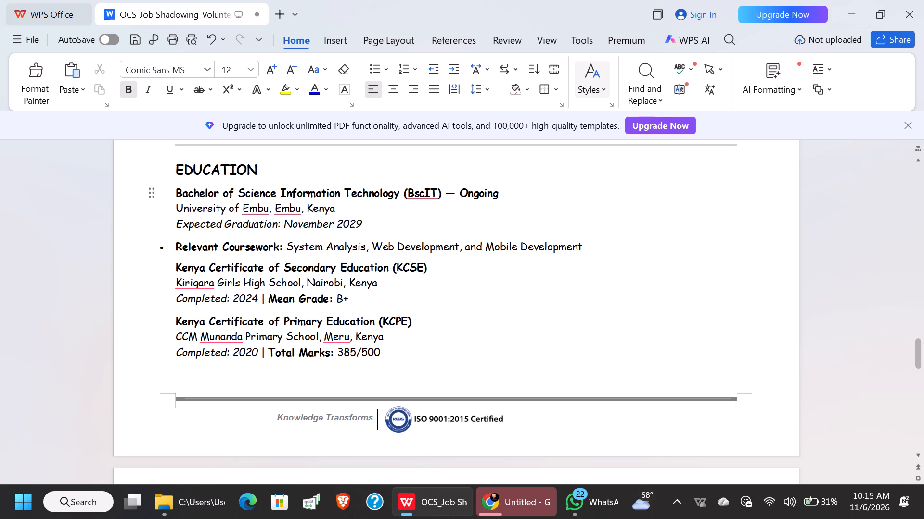
key("i")
key("n")
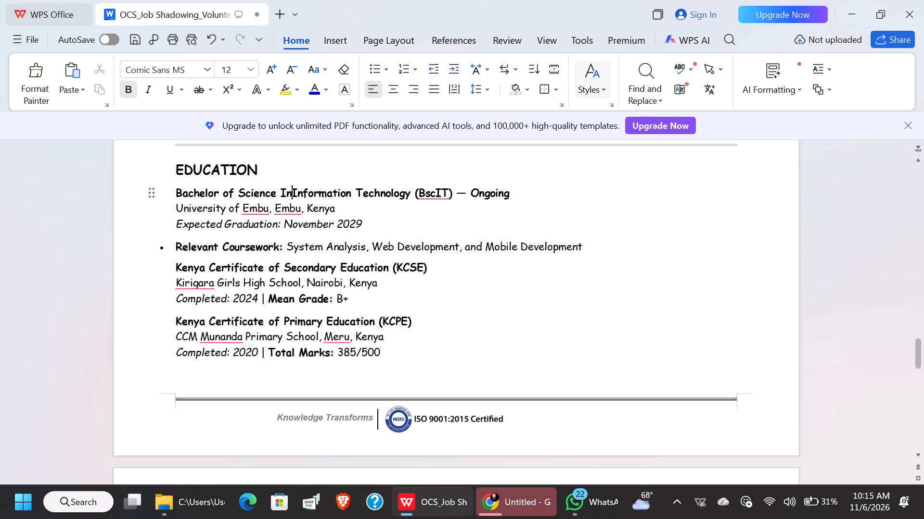
key("space")
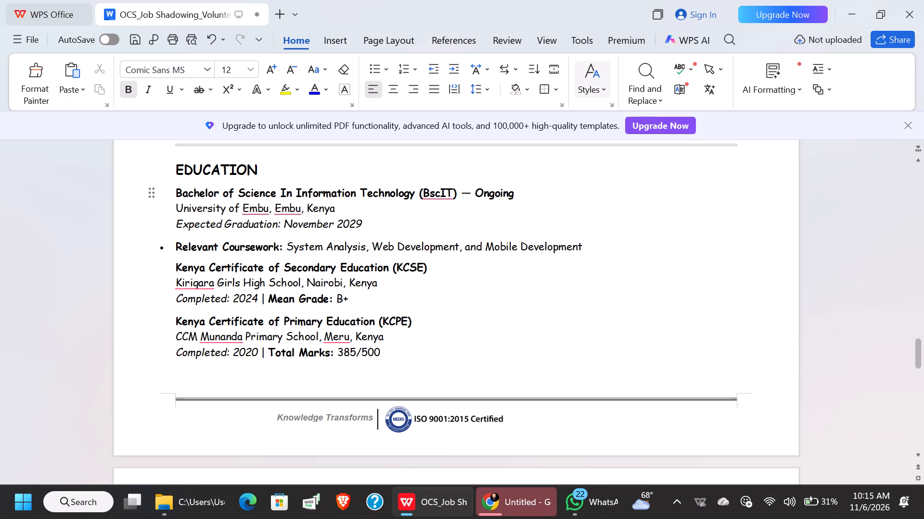
Rewrite the end of the Relevant Coursework line so it lists "System Analysis, Web development and software development".
left_click(593, 249)
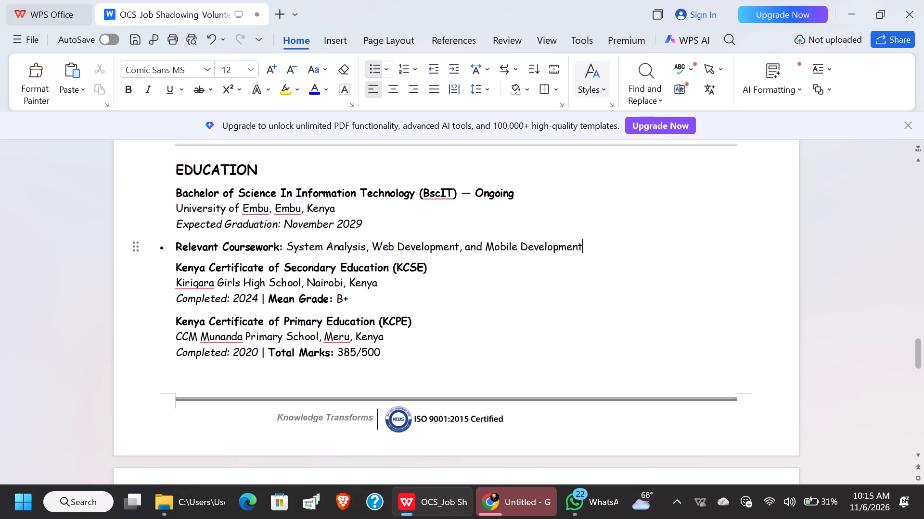
key("BackSpace")
key("BackSpace")
key("BackSpace")
key("BackSpace")
key("BackSpace")
key("BackSpace")
key("BackSpace")
key("BackSpace")
key("BackSpace")
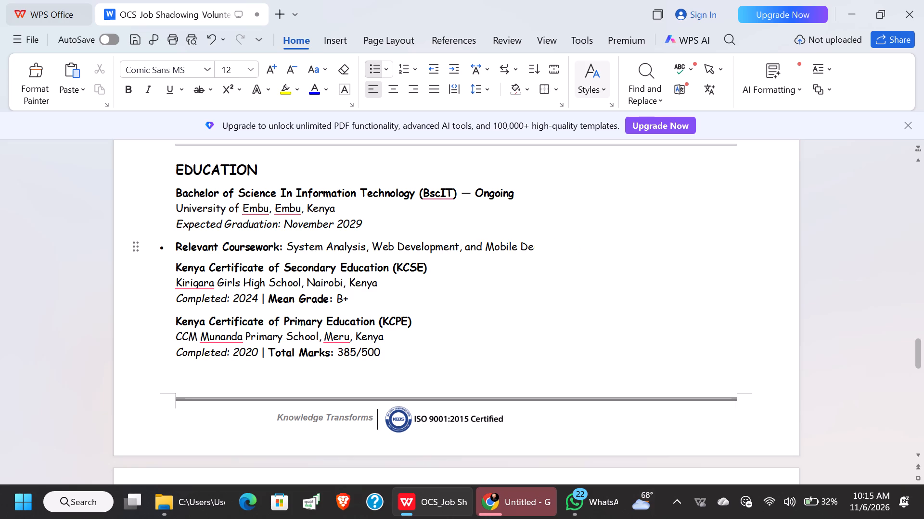
key("BackSpace")
key("BackSpace")
key("BackSpace")
key("BackSpace")
key("BackSpace")
key("BackSpace")
key("BackSpace")
key("BackSpace")
key("BackSpace")
key("BackSpace")
key("BackSpace")
key("BackSpace")
key("BackSpace")
key("BackSpace")
key("BackSpace")
key("BackSpace")
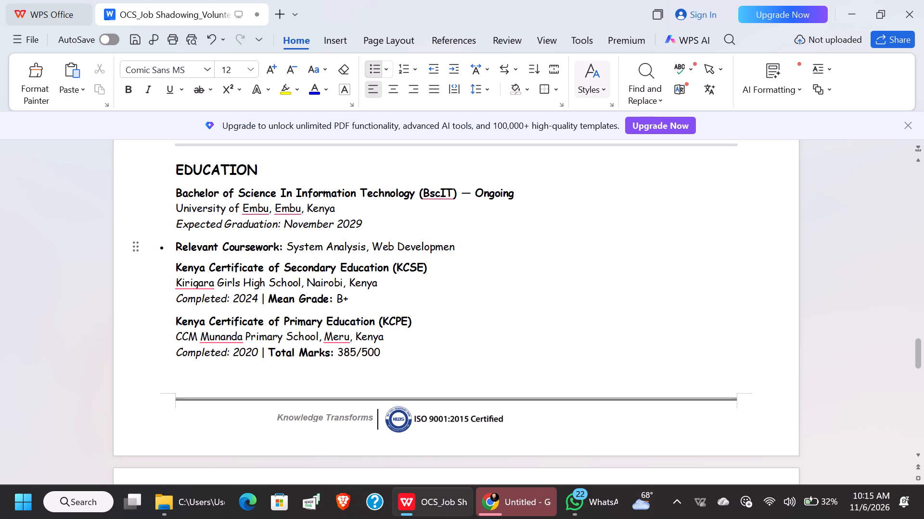
key("BackSpace")
key("BackSpace")
key("BackSpace")
key("BackSpace")
key("BackSpace")
key("BackSpace")
key("BackSpace")
key("BackSpace")
key("BackSpace")
key("BackSpace")
key("BackSpace")
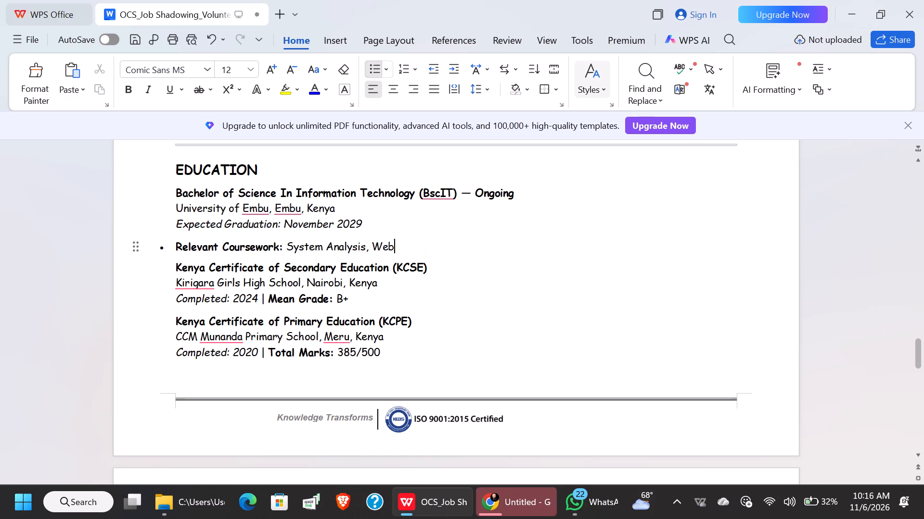
key("BackSpace")
key("BackSpace")
type("eb")
key("space")
type("deve")
type("lopment")
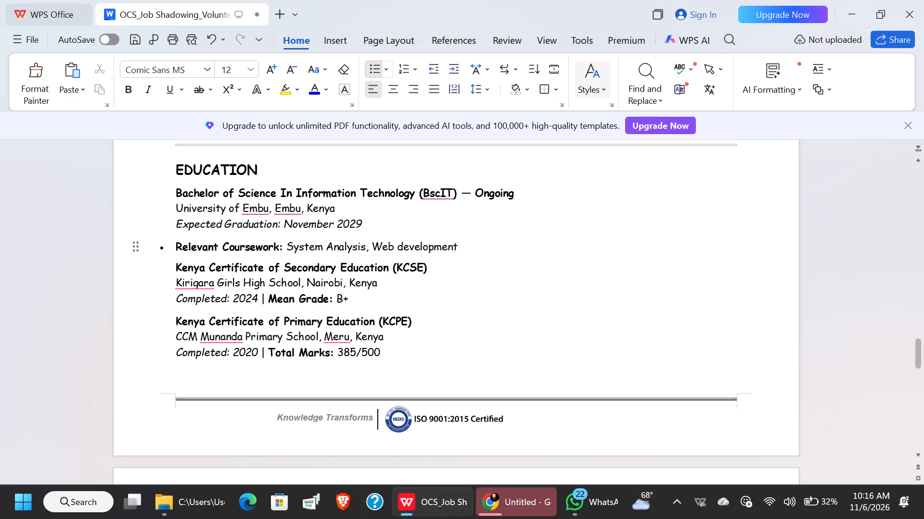
key("space")
type("and so")
type("ftware")
key("space")
type("devlepo")
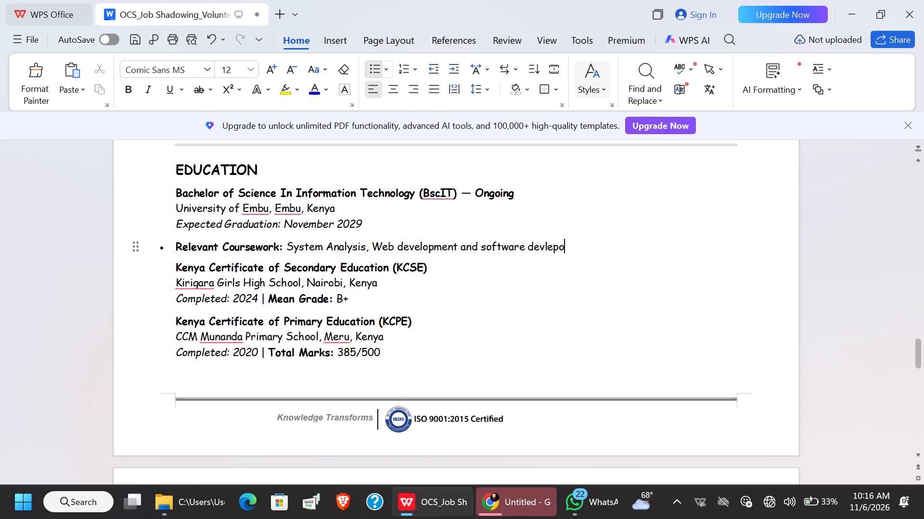
key("BackSpace")
key("BackSpace")
key("BackSpace")
key("BackSpace")
type("elk")
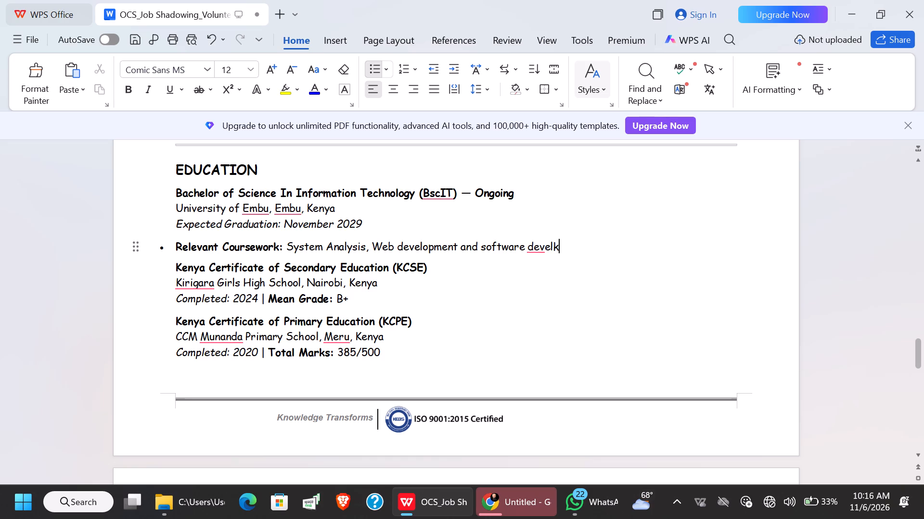
key("p")
key("BackSpace")
key("BackSpace")
type("op")
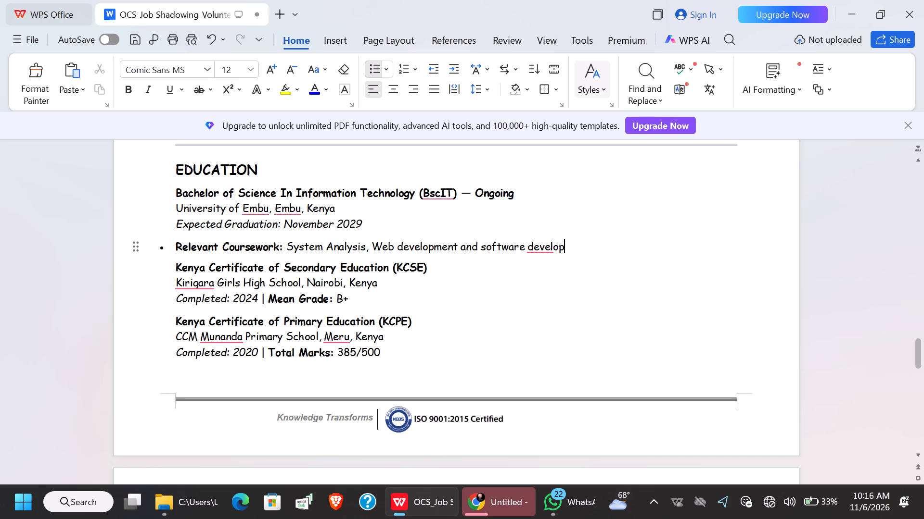
type("ment")
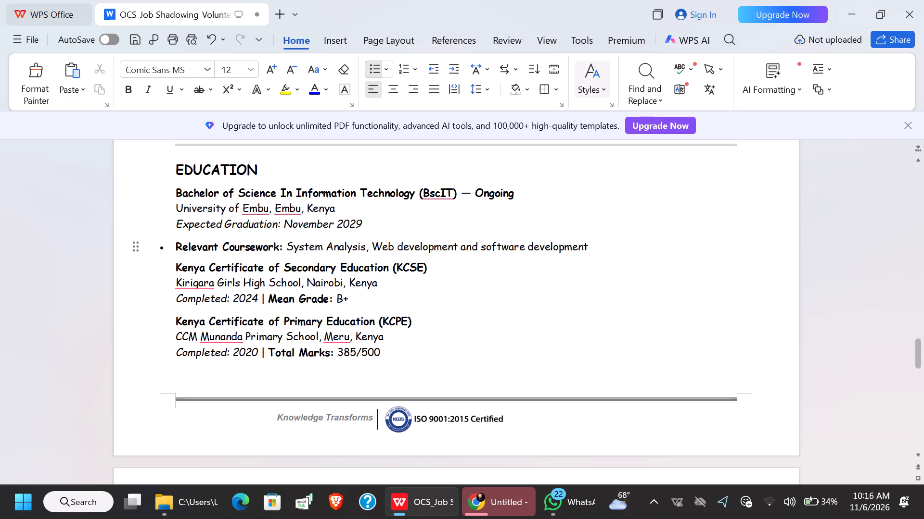
Replace the school name under the Kenya Certificate of Secondary Education entry with "Thika high school".
left_click(391, 284)
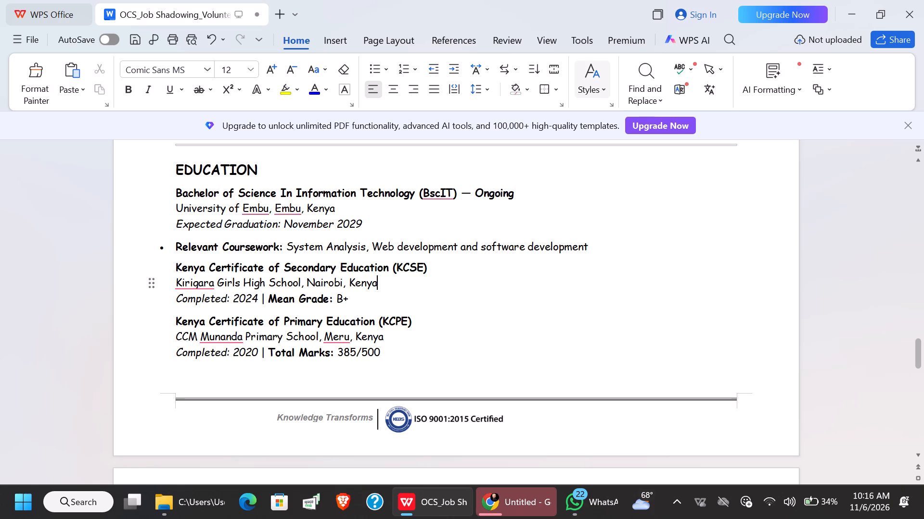
left_click(302, 277)
key("BackSpace")
key("BackSpace")
key("BackSpace")
key("BackSpace")
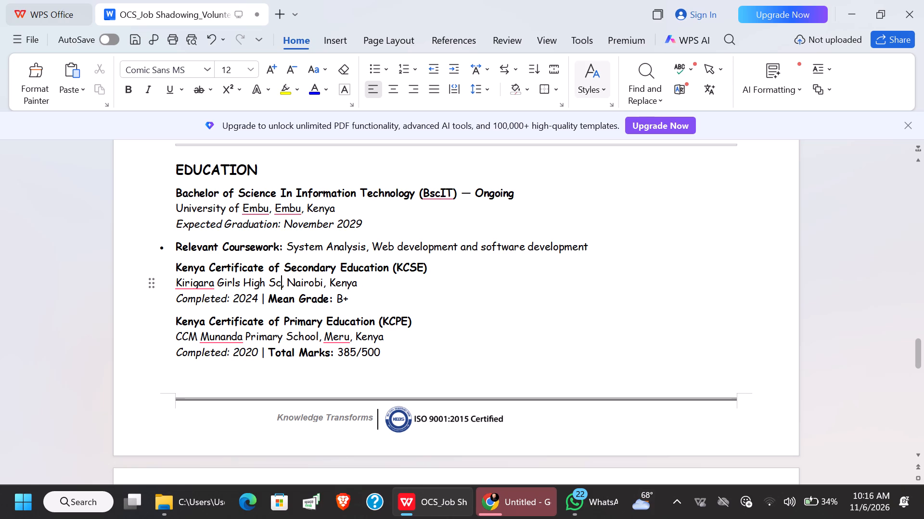
key("BackSpace")
key("BackSpace")
key("BackSpace")
key("BackSpace")
key("BackSpace")
key("BackSpace")
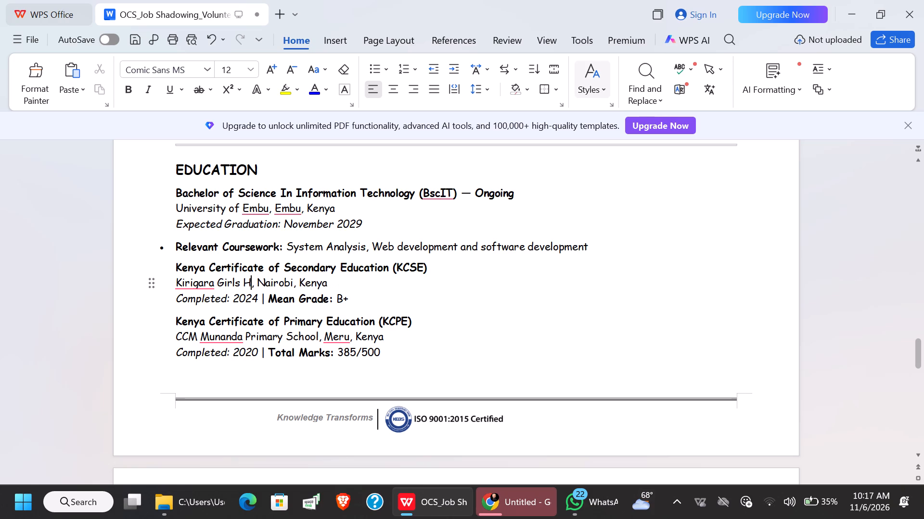
key("BackSpace")
key("BackSpace")
key("BackSpace")
key("BackSpace")
key("BackSpace")
key("BackSpace")
key("BackSpace")
key("BackSpace")
key("BackSpace")
key("BackSpace")
key("BackSpace")
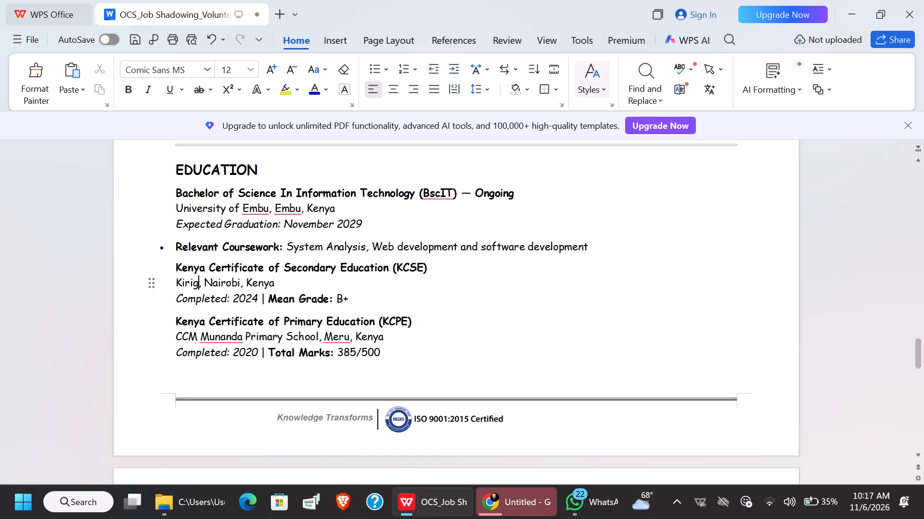
key("BackSpace")
key("BackSpace")
key("BackSpace")
key("BackSpace")
key("BackSpace")
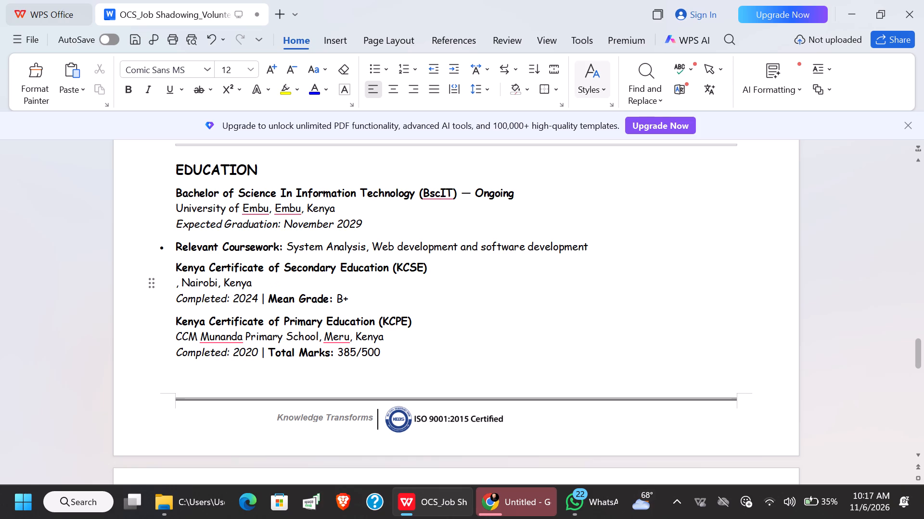
type("TH")
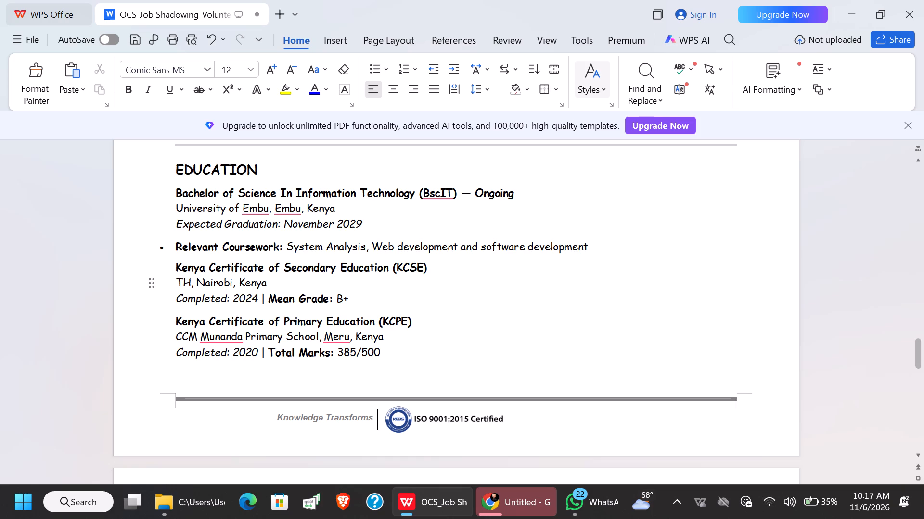
key("BackSpace")
type("hika hi")
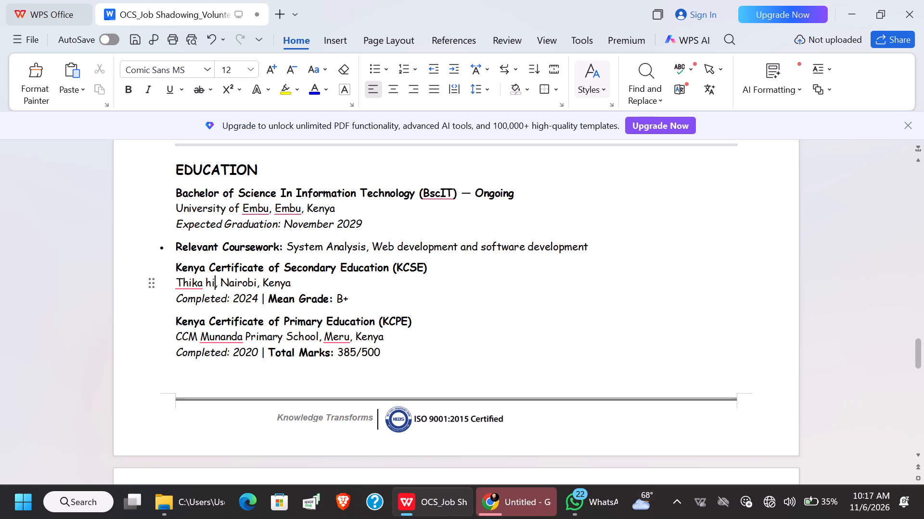
type("gh")
key("space")
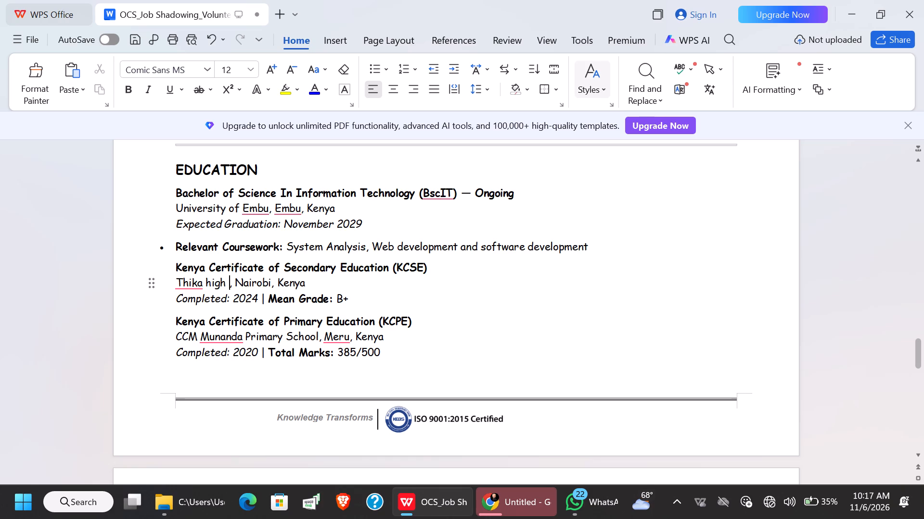
type("school")
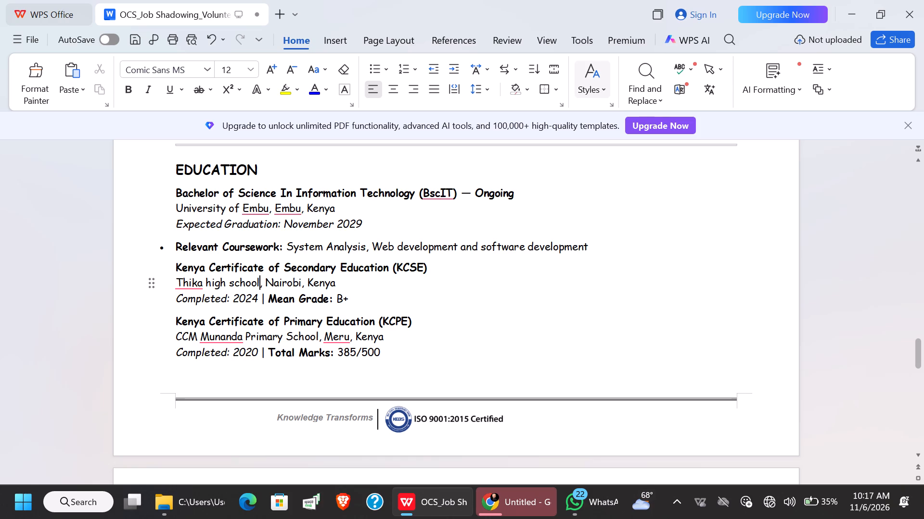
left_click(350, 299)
Replace the town in the school line under the Kenya Certificate of Primary Education entry with "embu".
left_click(350, 337)
key("BackSpace")
key("BackSpace")
key("BackSpace")
key("BackSpace")
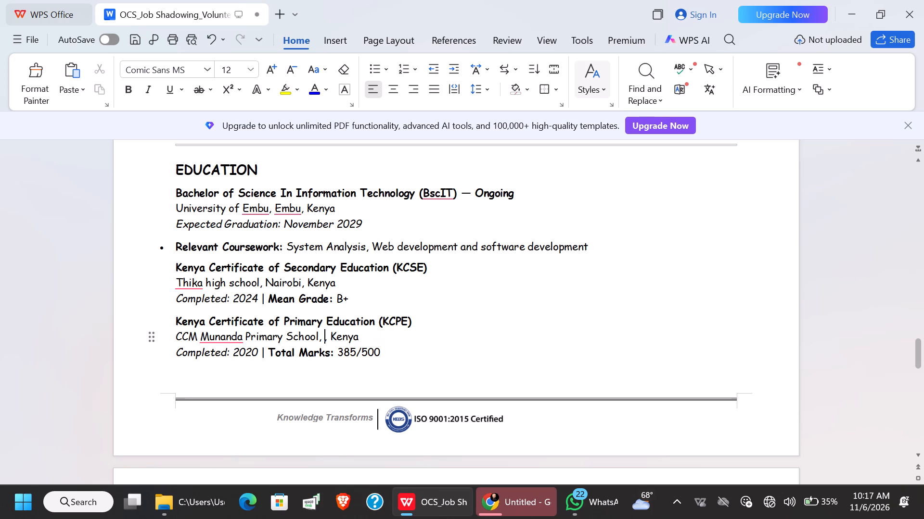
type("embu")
Replace the primary school's name before the word "School" under the Kenya Certificate of Primary Education entry with "Bidii Academy".
left_click(280, 333)
key("Right")
key("BackSpace")
key("BackSpace")
key("BackSpace")
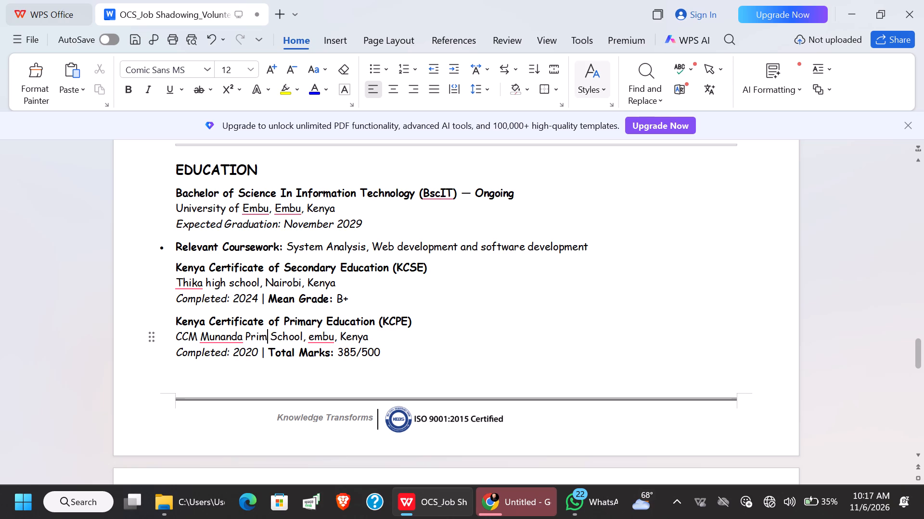
key("BackSpace")
key("BackSpace")
key("BackSpace")
key("BackSpace")
key("BackSpace")
key("BackSpace")
key("BackSpace")
key("BackSpace")
key("BackSpace")
key("BackSpace")
key("BackSpace")
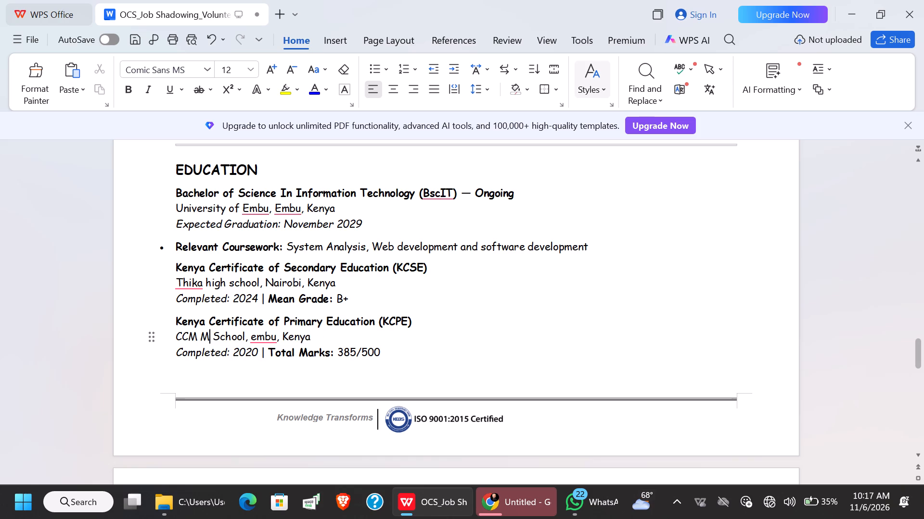
key("BackSpace")
key("BackSpace")
key("BackSpace")
key("BackSpace")
key("BackSpace")
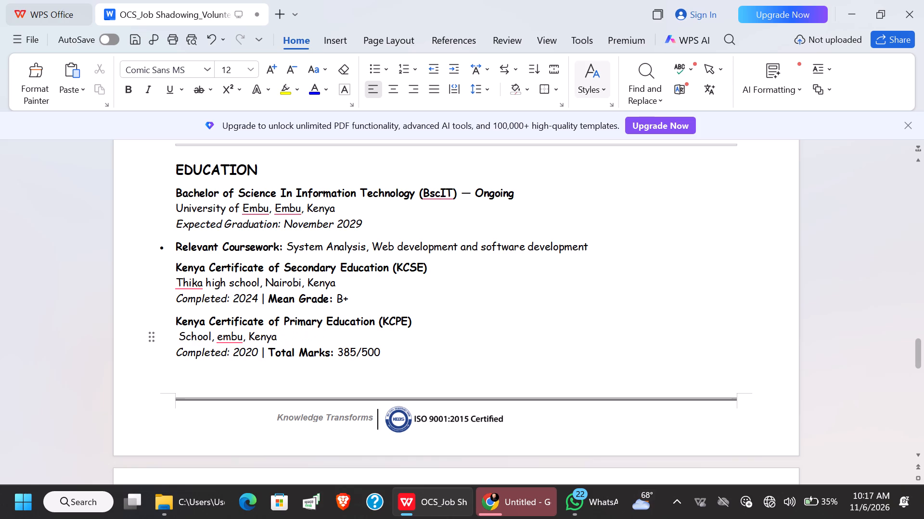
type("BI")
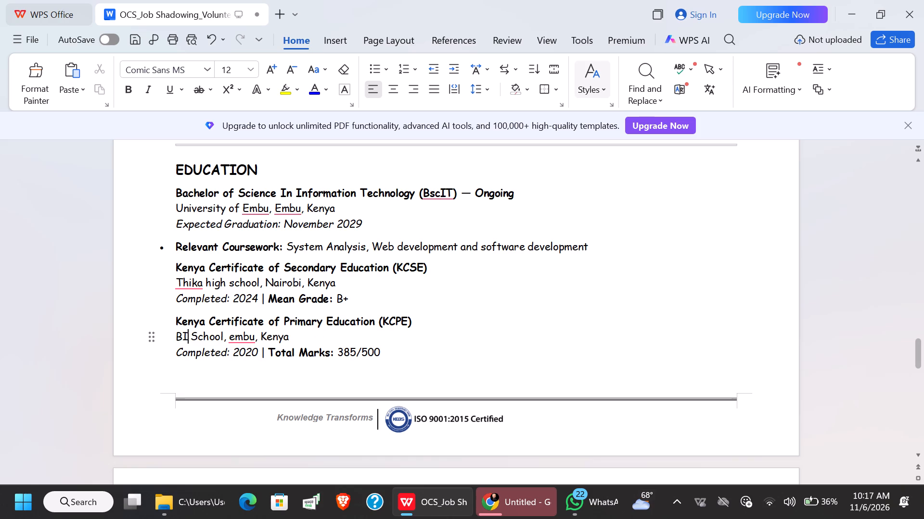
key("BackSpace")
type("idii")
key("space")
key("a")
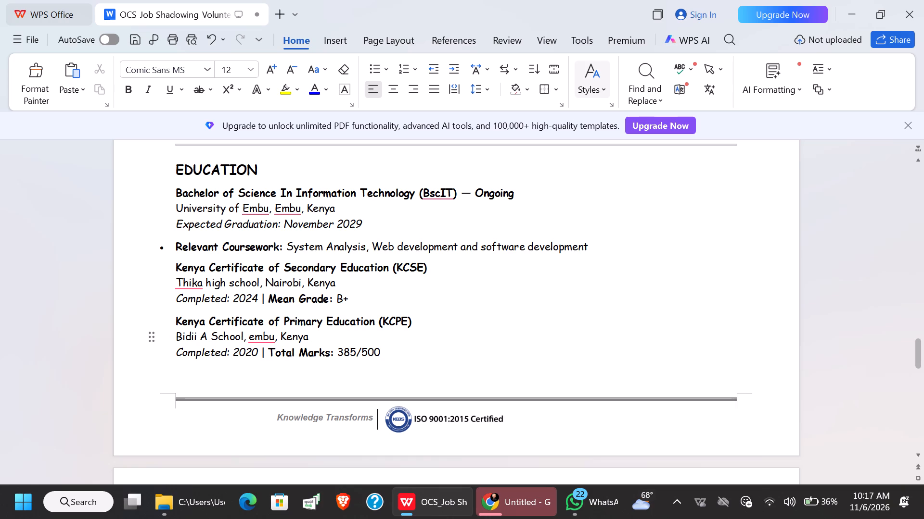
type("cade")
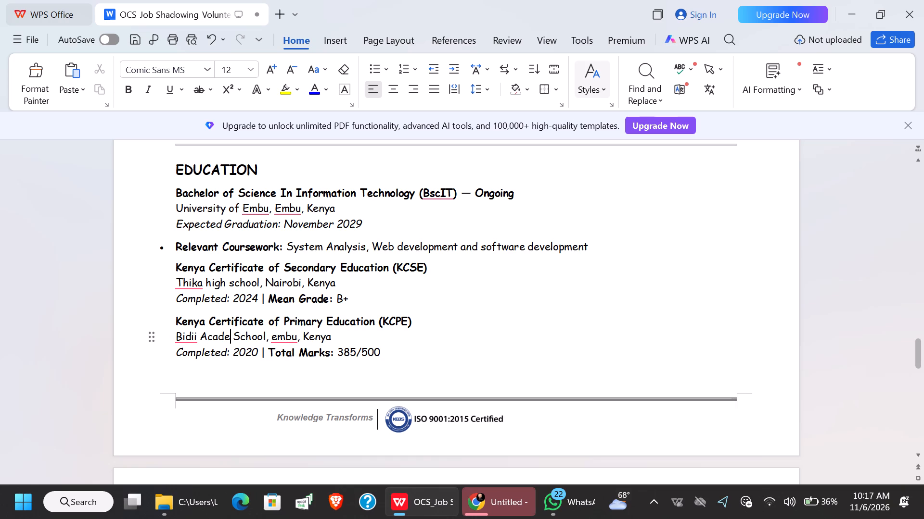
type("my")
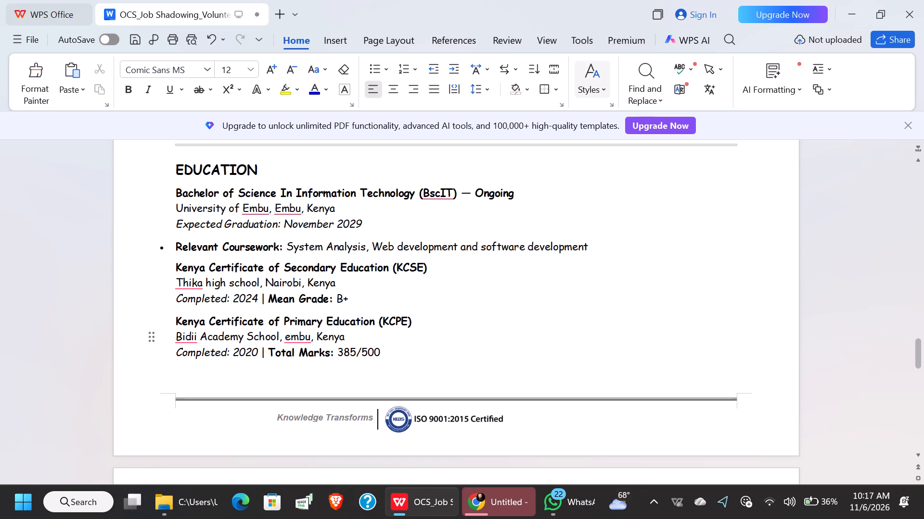
Change the total marks in the Kenya Certificate of Primary Education entry to 358 out of 500.
left_click(356, 355)
key("BackSpace")
key("BackSpace")
type("58")
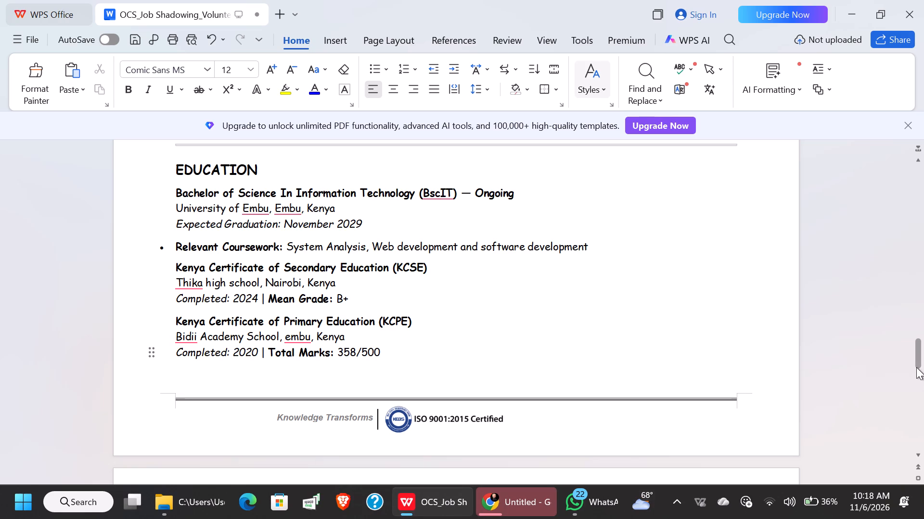
Review the remaining CV sections, from Certifications and skills through Work Experience and References, for details that still need adapting.
left_click_drag(913, 357, 913, 374)
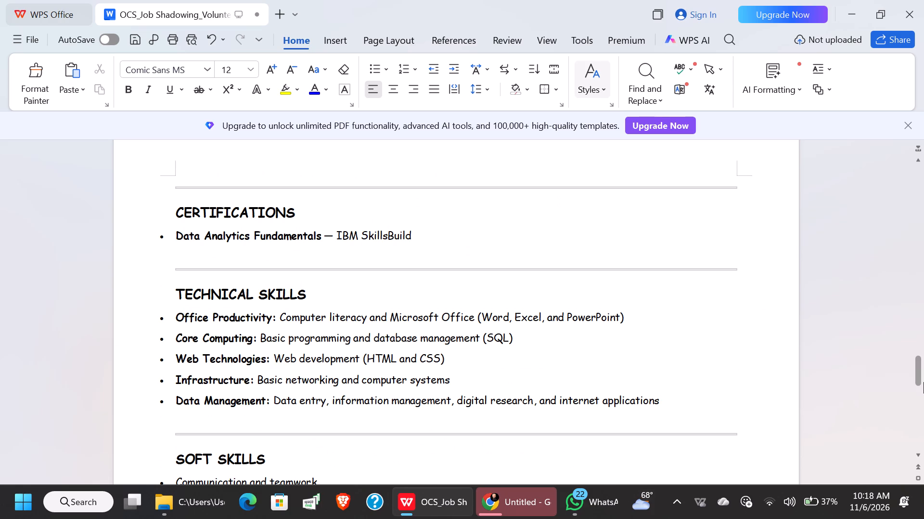
left_click_drag(921, 382, 921, 390)
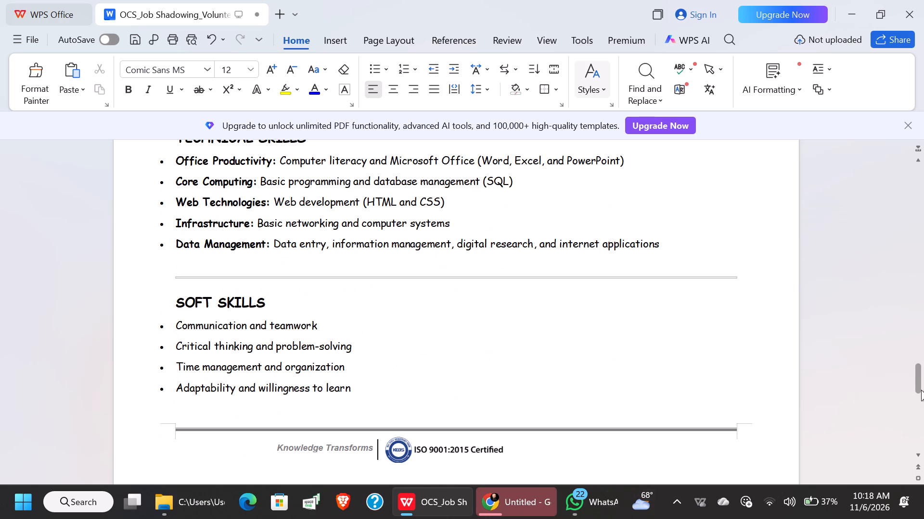
left_click_drag(921, 390, 921, 405)
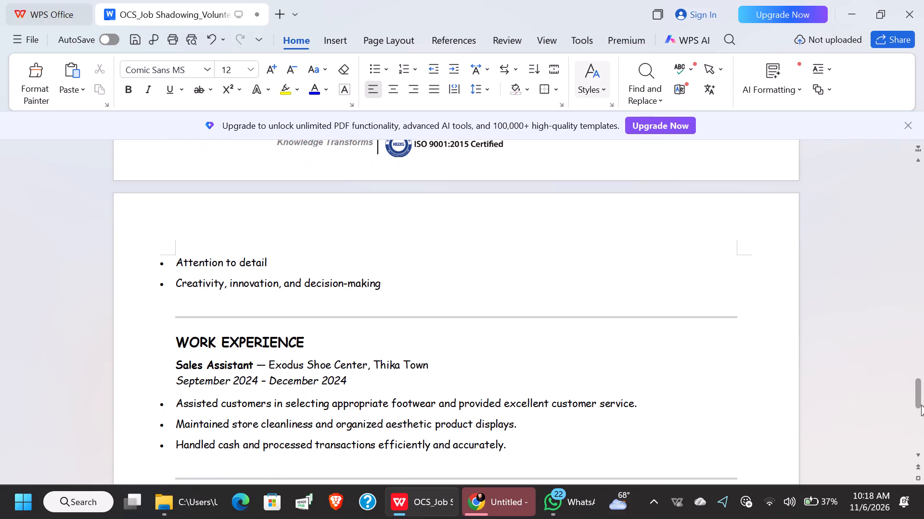
left_click_drag(921, 405, 921, 415)
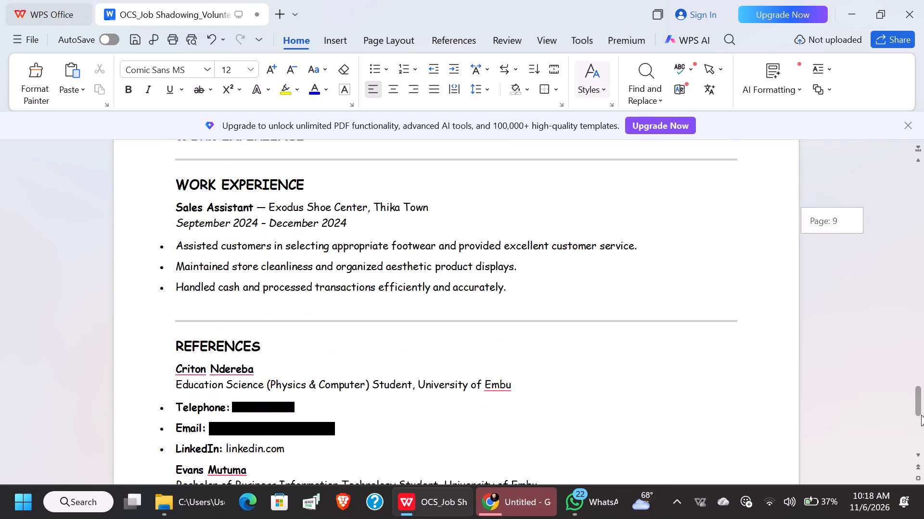
left_click_drag(921, 415, 923, 393)
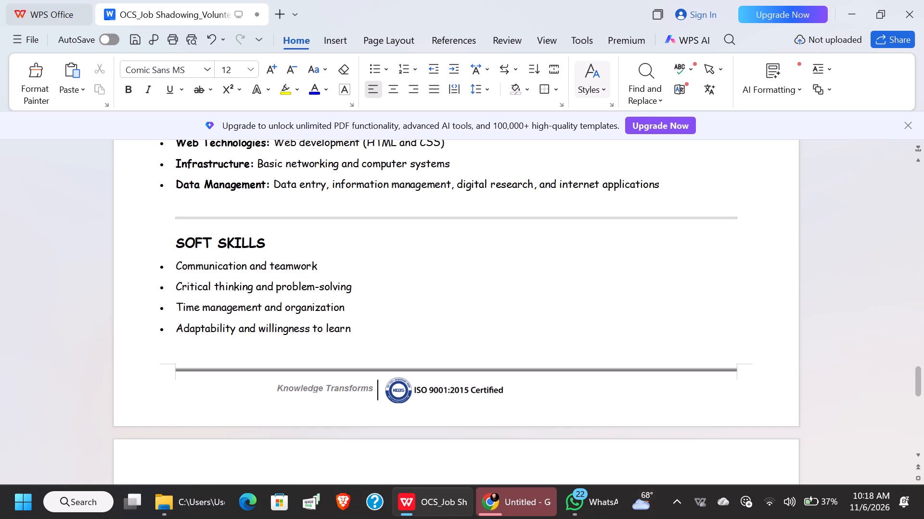
left_click(923, 374)
left_click_drag(918, 390, 918, 400)
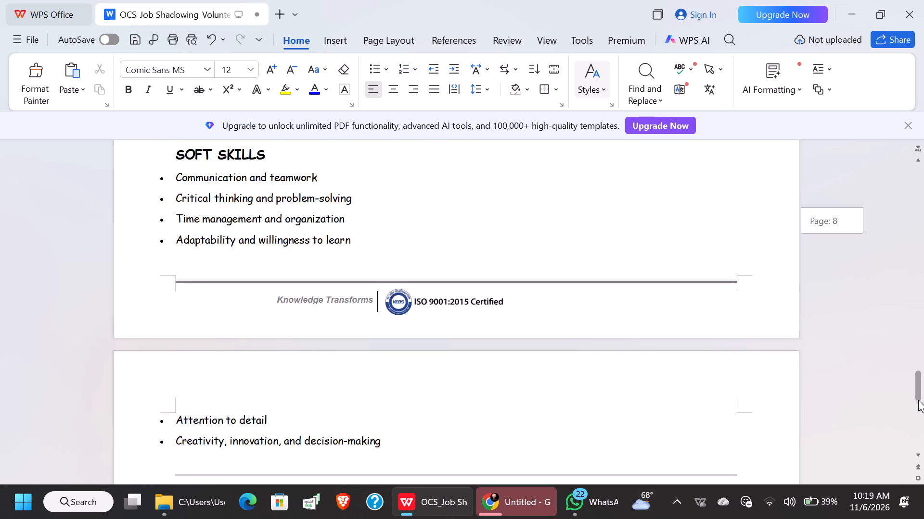
left_click_drag(918, 400, 918, 412)
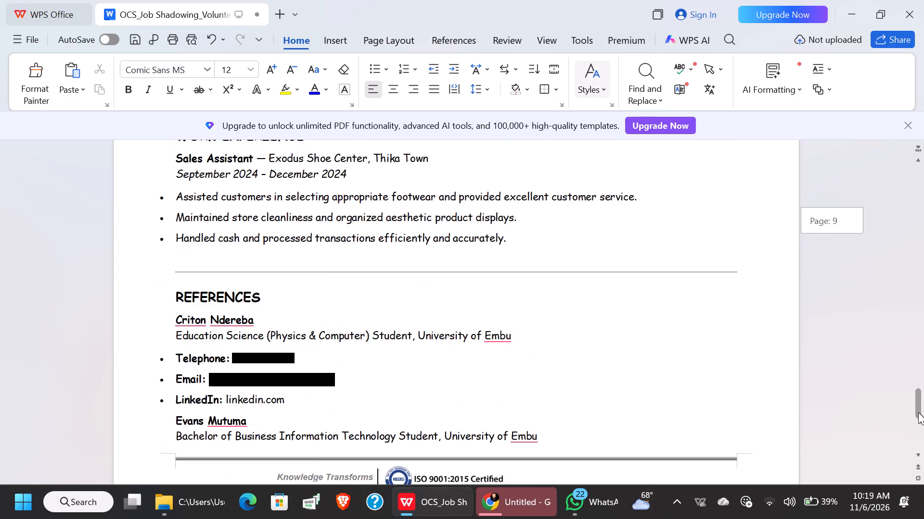
left_click_drag(918, 412, 921, 415)
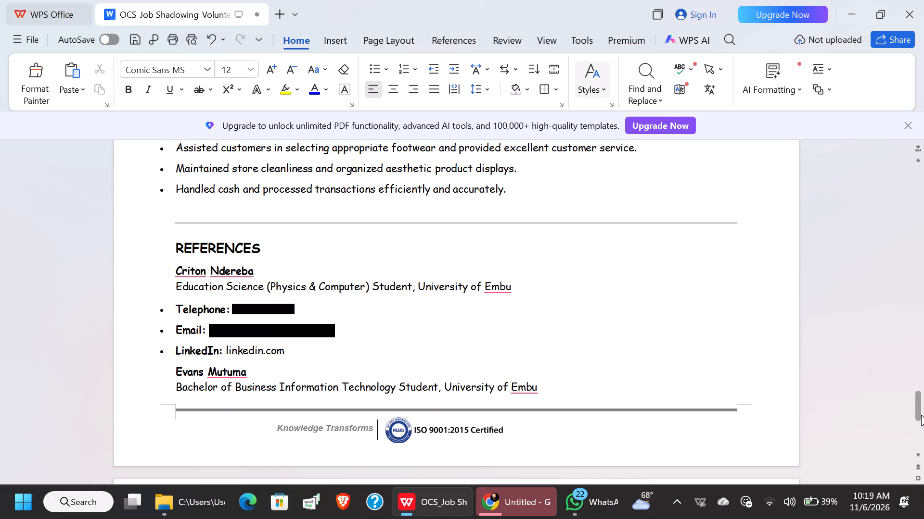
left_click_drag(921, 415, 923, 432)
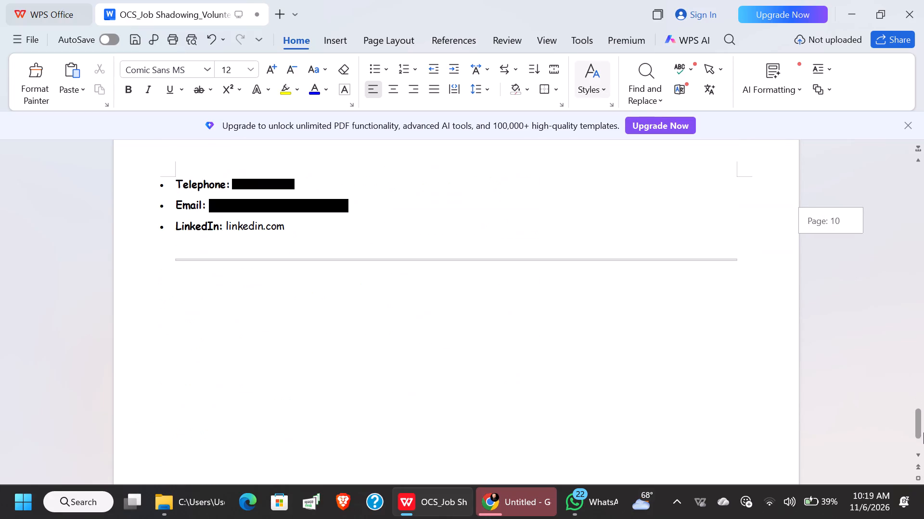
left_click_drag(923, 432, 923, 453)
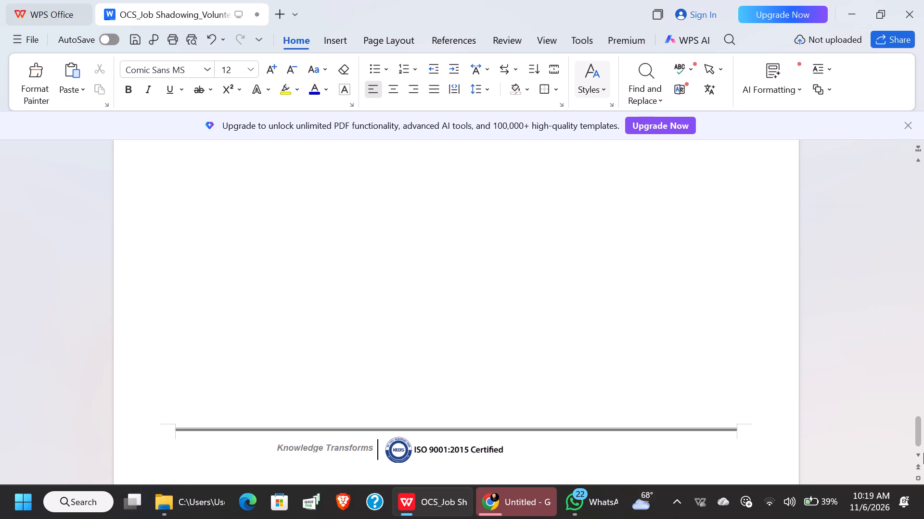